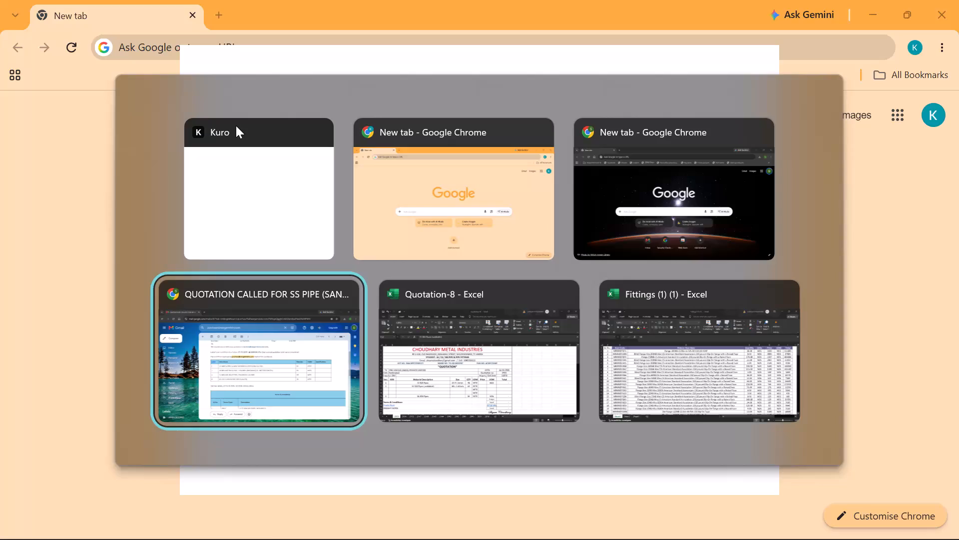
Bring up the Quotation-8 workbook in Excel, then switch to the Gmail message "QUOTATION CALLED FOR SS PIPE" in Chrome.
key("alt+Tab")
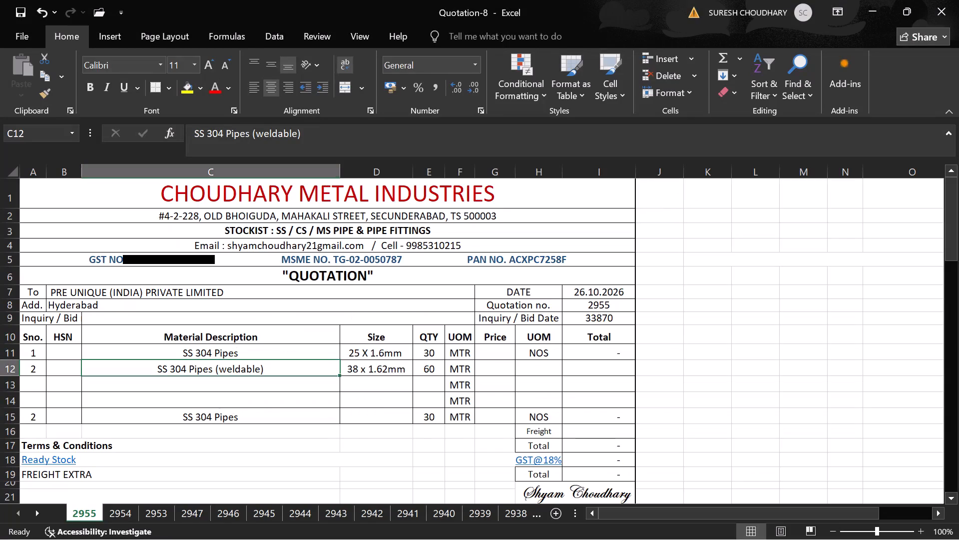
key("alt+Tab")
key("alt+Tab")
key("alt+Tab")
key("alt+Tab")
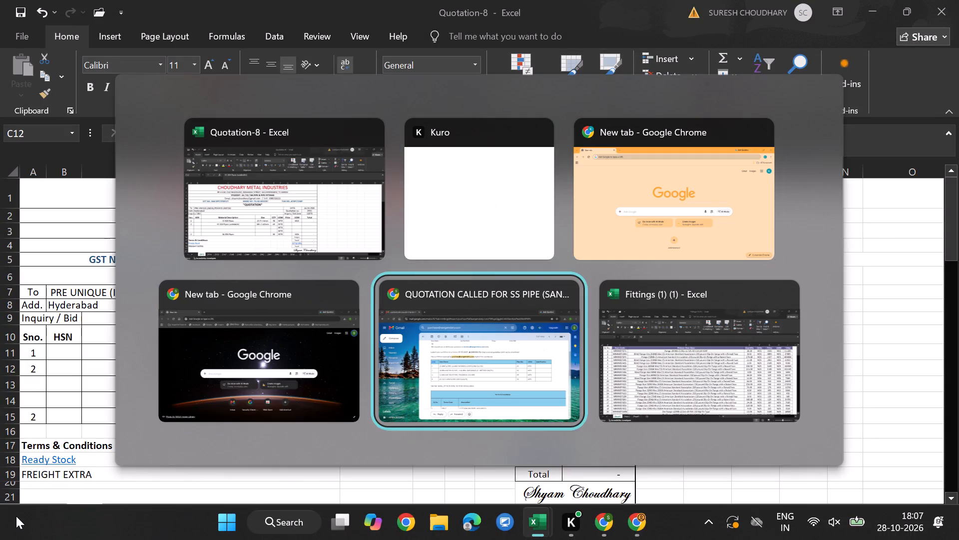
Switch to the Fittings (1) (1) workbook in Excel and close it.
key("alt+Tab")
left_click(943, 0)
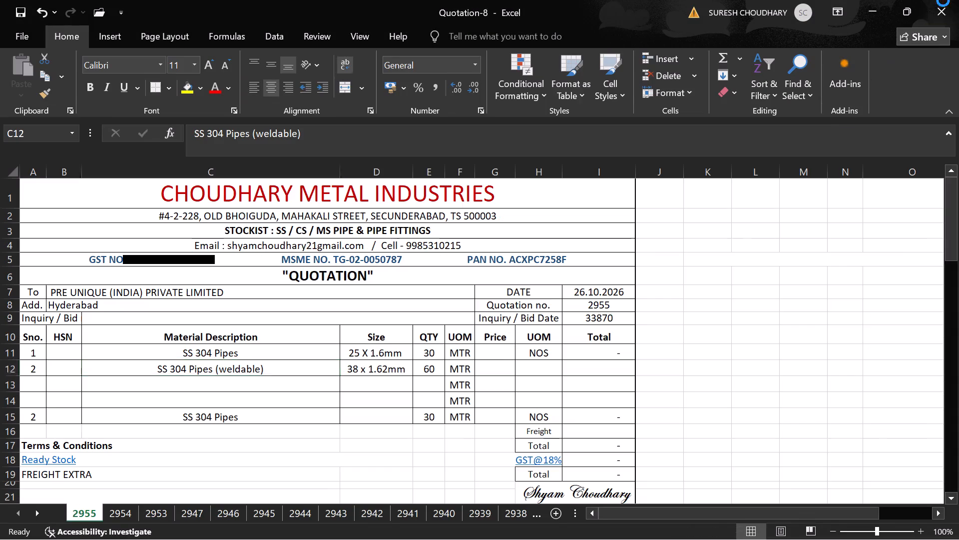
Switch from the Quotation-8 workbook to an open Chrome window.
key("alt+Tab")
key("alt+Tab")
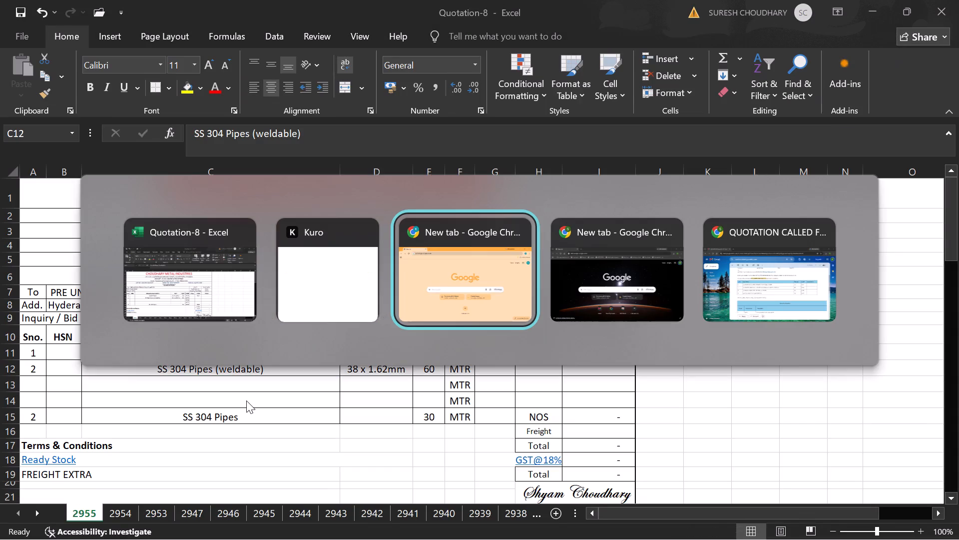
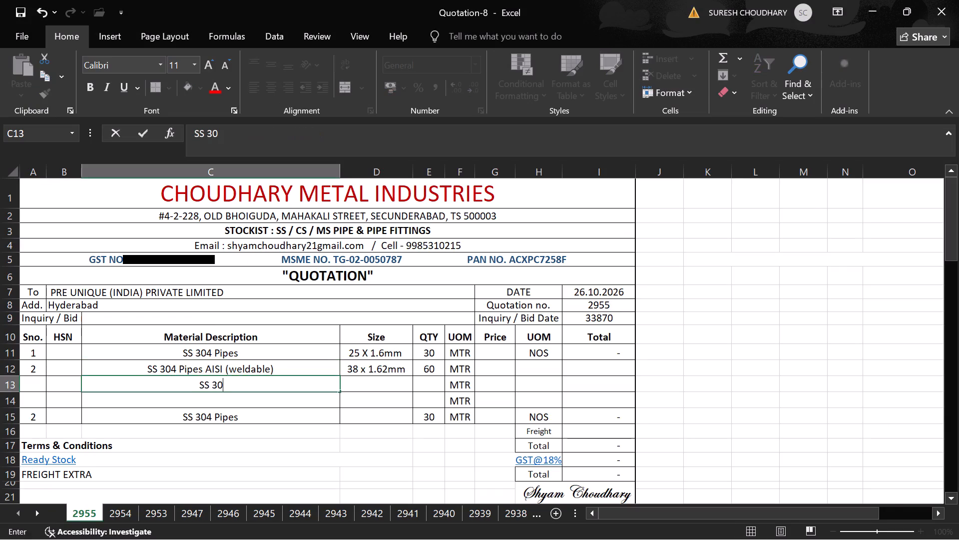
Complete the material description in cell C13 as "SS 304 Pipes AISI (weldable)", accepting the suggested completion.
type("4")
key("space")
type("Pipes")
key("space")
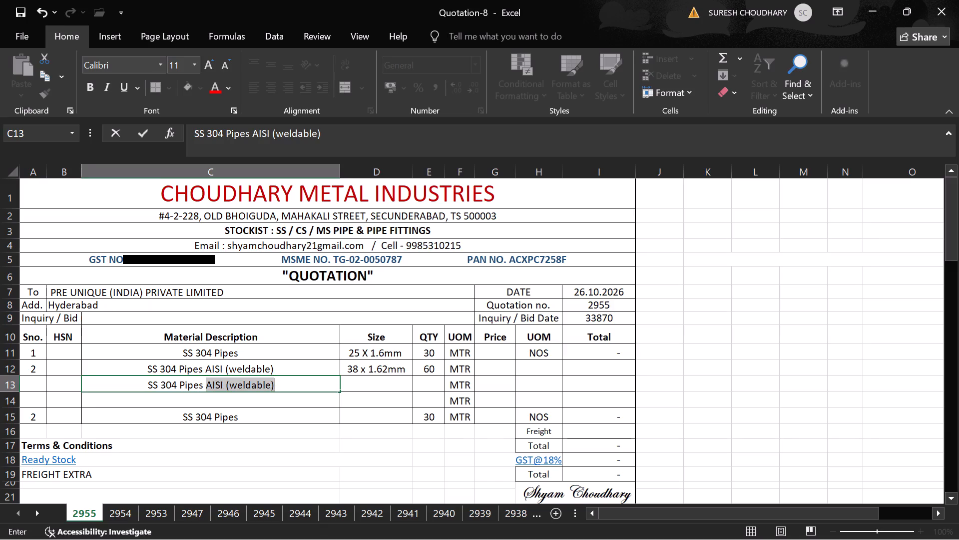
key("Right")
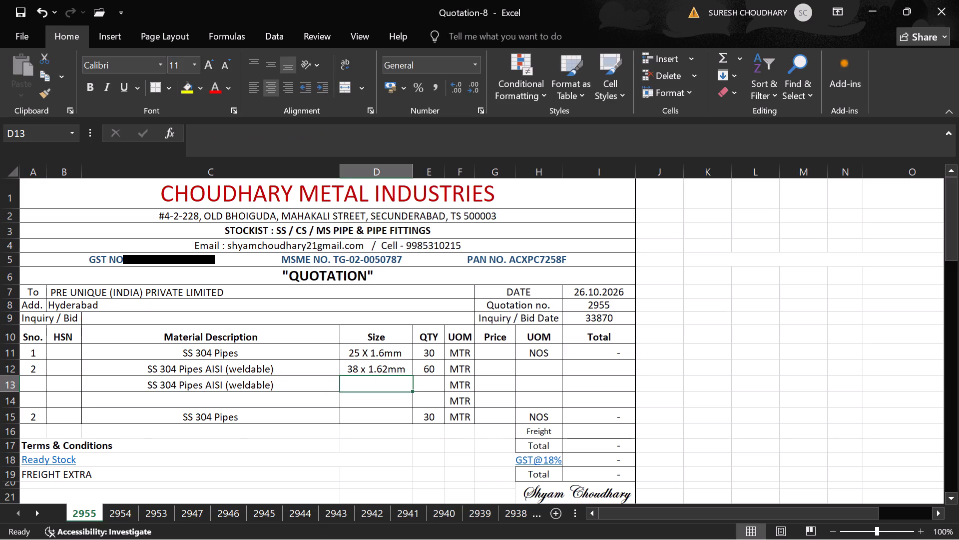
Remove "(weldable)" from the material description in cell C13, shortening it to "SS 304 Pipes AISI".
left_click(276, 387)
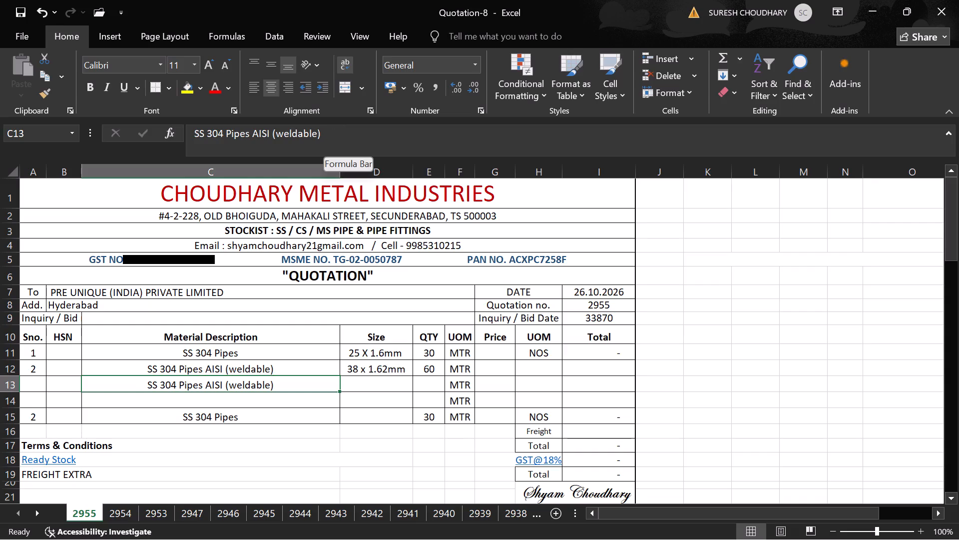
left_click(331, 134)
key("BackSpace")
key("BackSpace")
key("BackSpace")
key("BackSpace")
key("BackSpace")
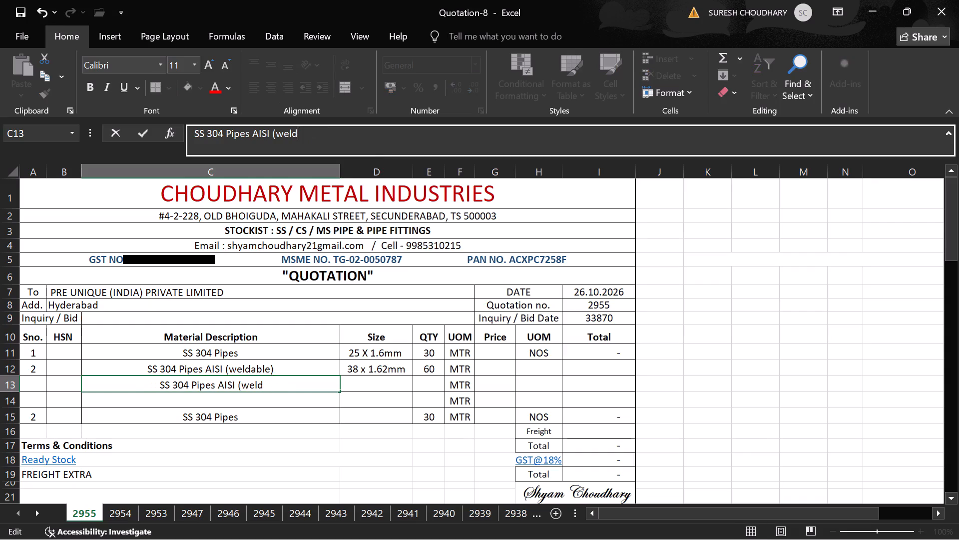
key("BackSpace")
key("BackSpace")
key("BackSpace")
key("BackSpace")
key("BackSpace")
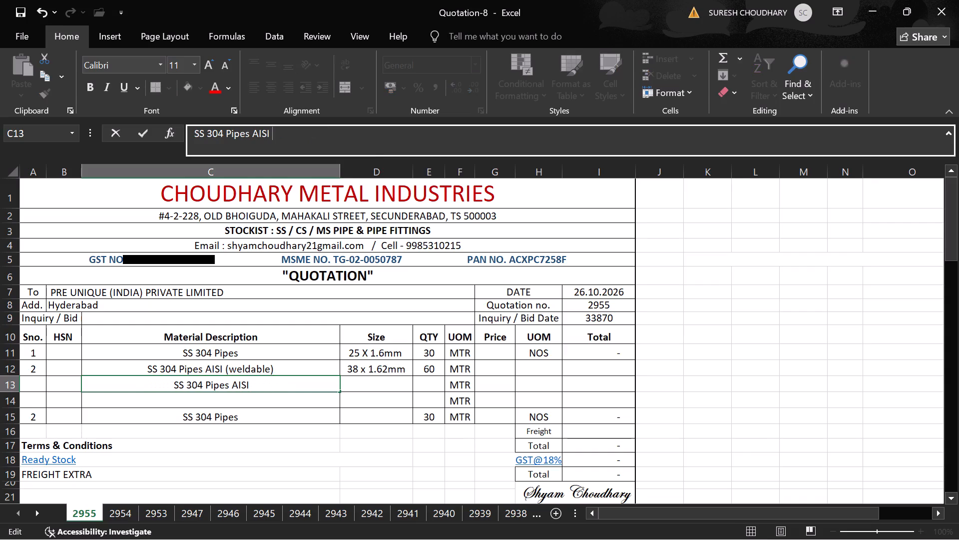
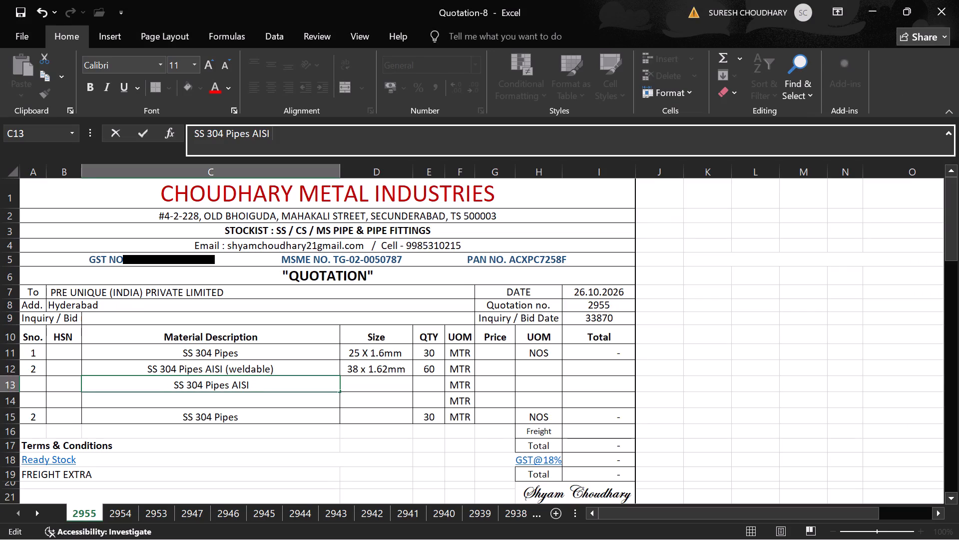
Finish the material description in cell C13 as SS 304 Pipes AISI.
key("Return")
Enter the pipe size in cell D13, beginning with 51, for the SS 304 Pipes AISI line.
key("Right")
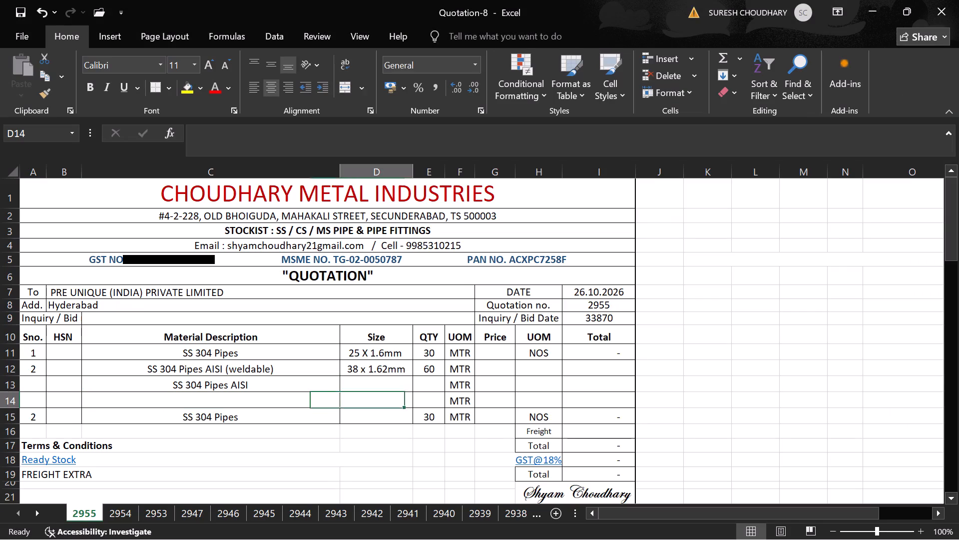
key("Up")
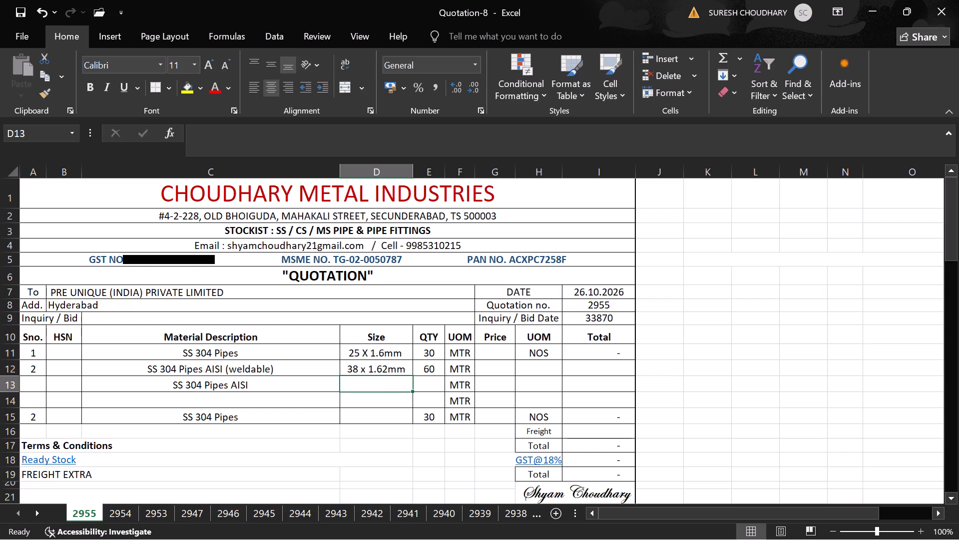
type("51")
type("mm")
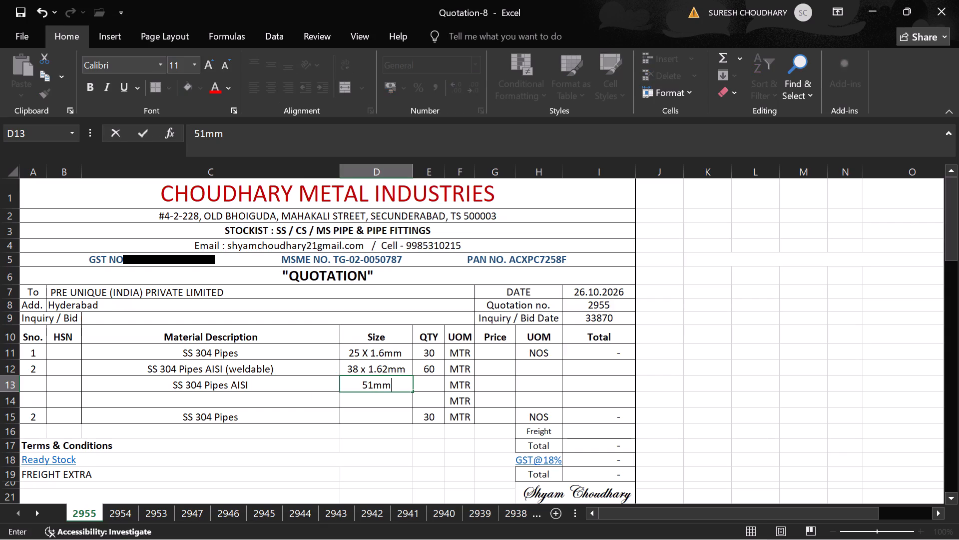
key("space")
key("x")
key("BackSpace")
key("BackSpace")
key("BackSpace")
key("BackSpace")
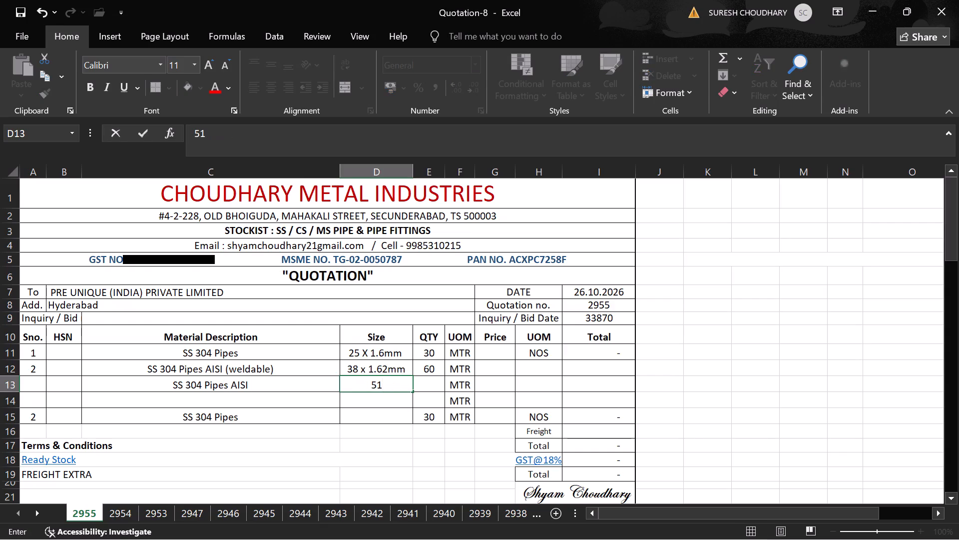
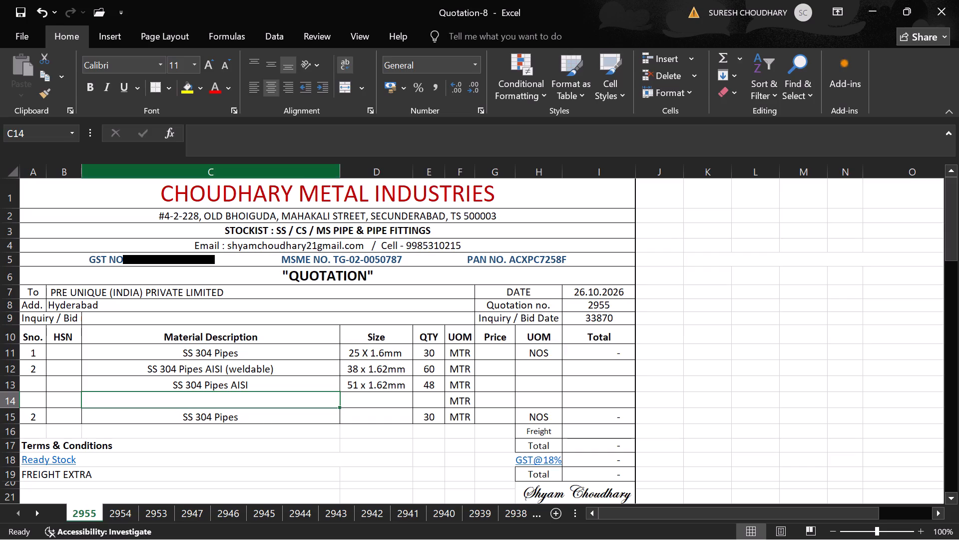
Select the empty serial number cell A13 for the 51 x 1.62mm SS 304 Pipes AISI item in the quotation.
left_click(33, 388)
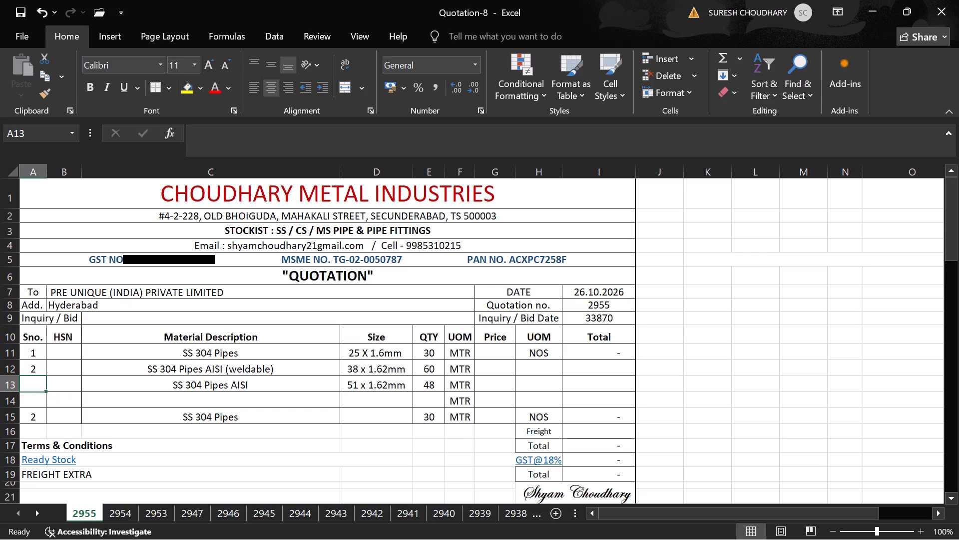
Enter serial number 3 for the 51 x 1.62mm SS 304 Pipes AISI item in the quotation.
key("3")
key("Return")
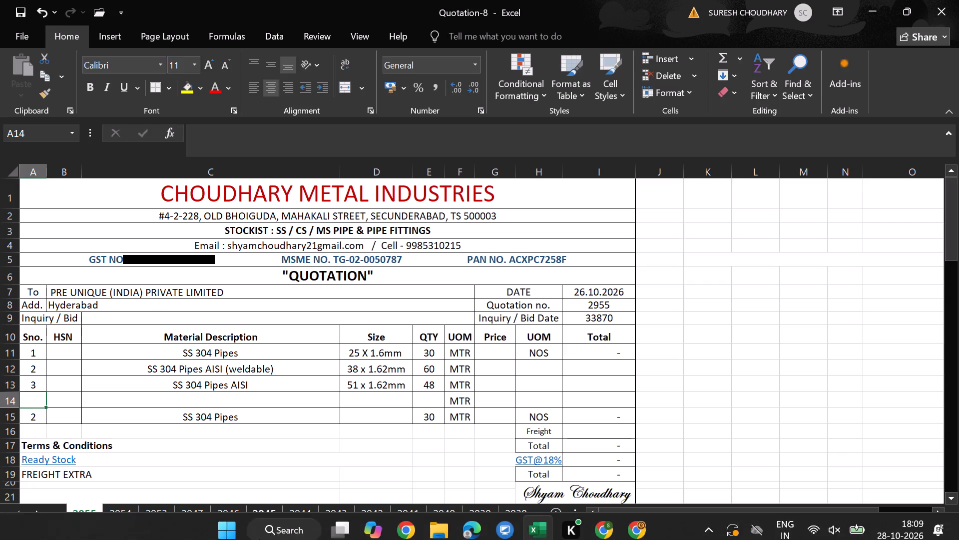
Select the empty material description cell C14, below the SS 304 Pipes AISI item.
left_click(130, 402)
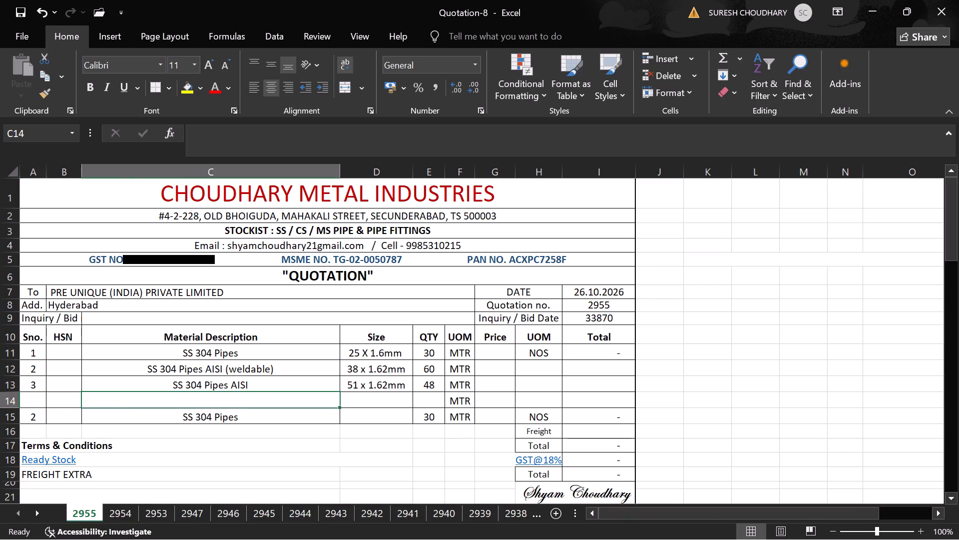
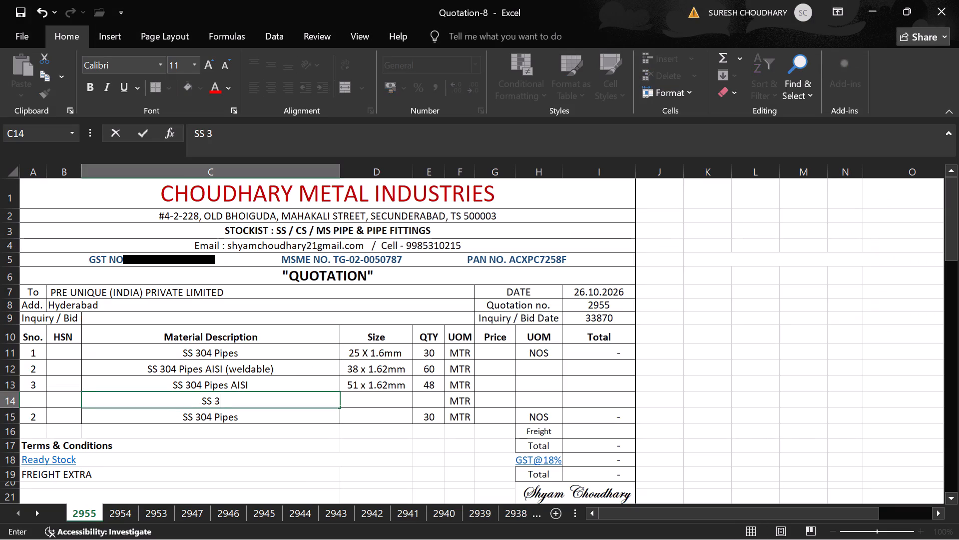
Continue the material description in cell C14, below the 51 x 1.62mm item, so it reads "SS 304 P".
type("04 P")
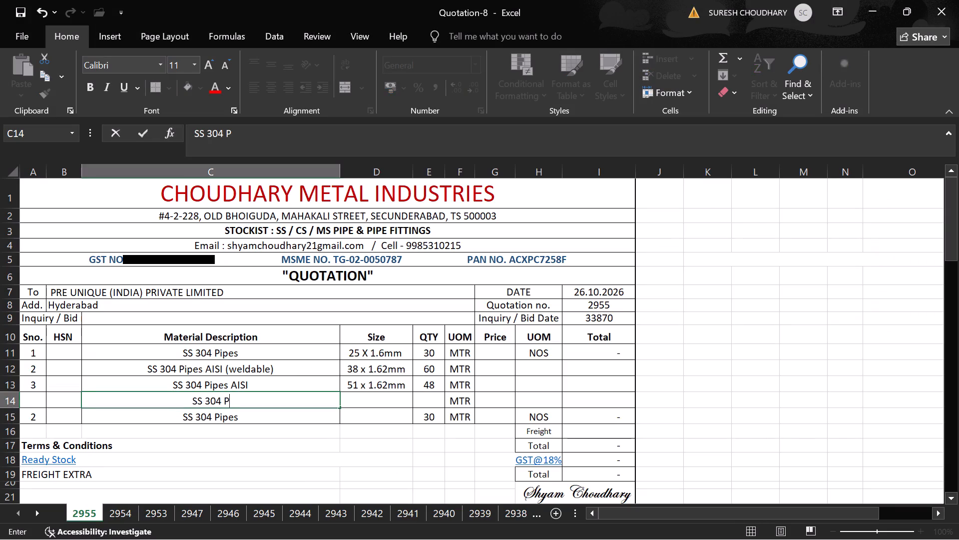
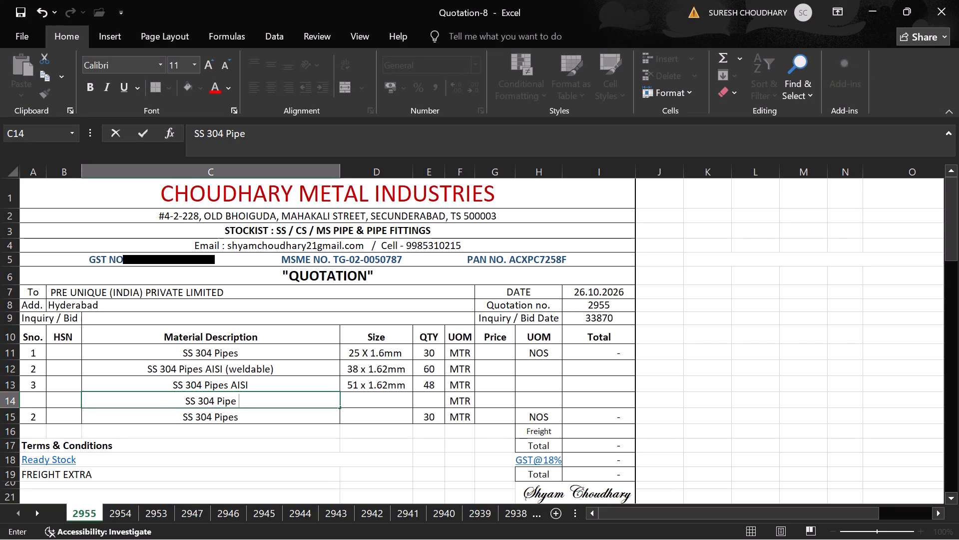
Enter the size 63/63.5 for the SS 304 Pipe item in row 14 of the quotation.
key("Tab")
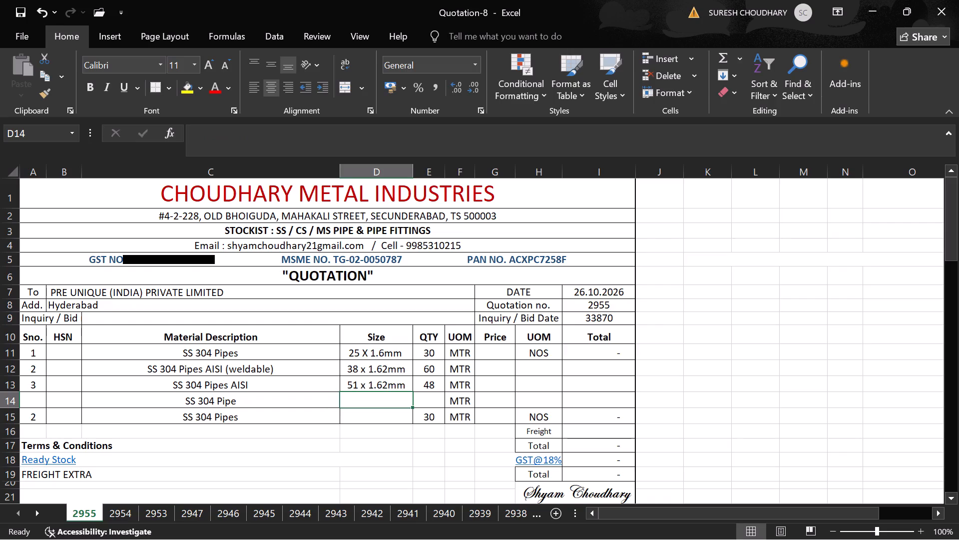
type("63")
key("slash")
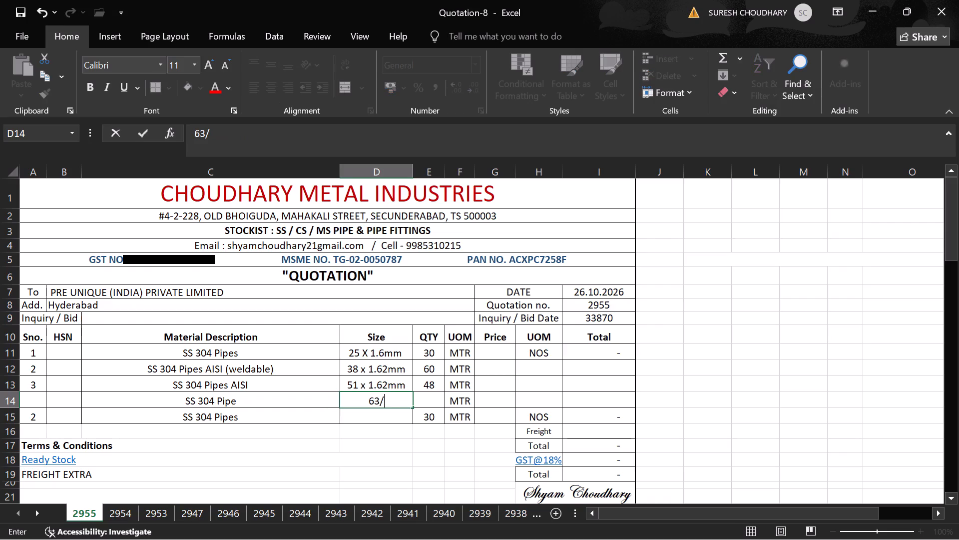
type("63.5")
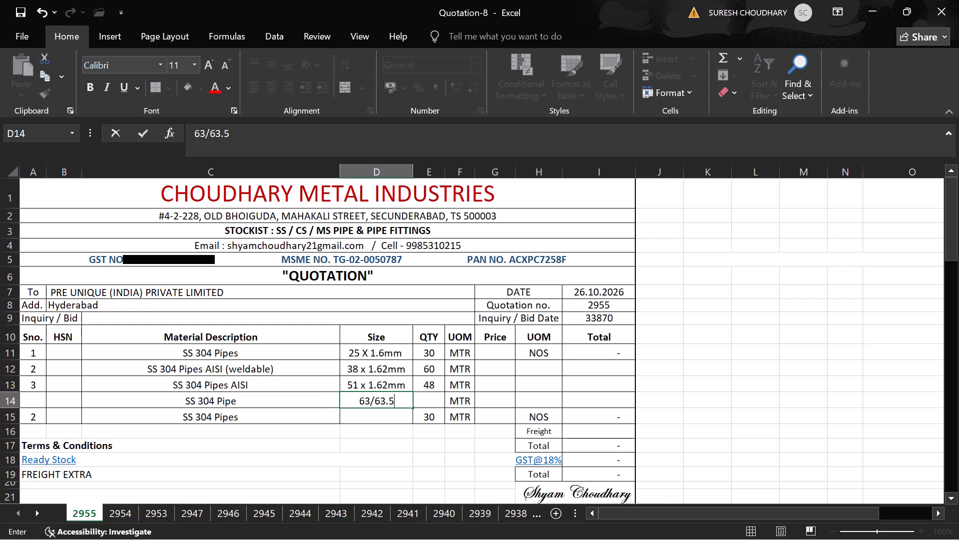
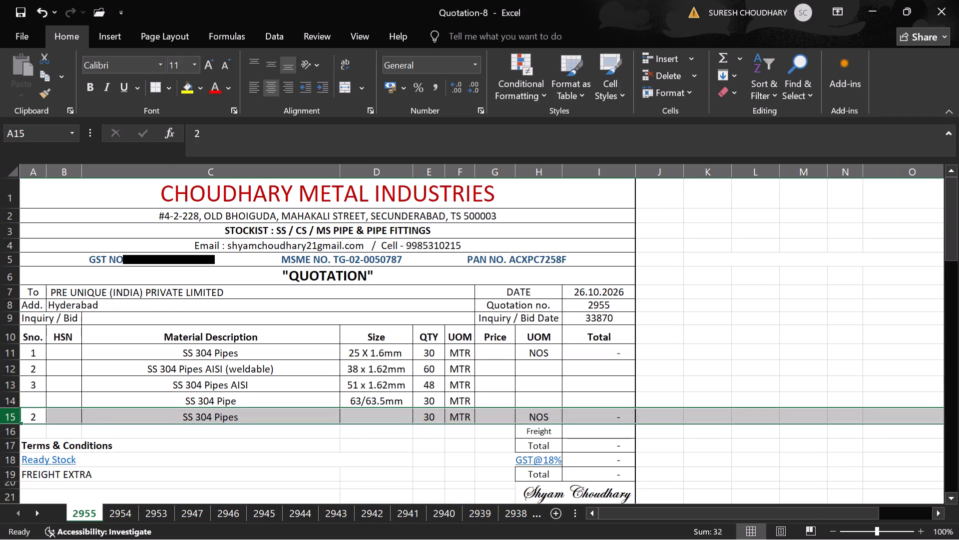
Delete the leftover SS 304 Pipes row 15 with serial number 2, just above the Freight line.
right_click(5, 417)
left_click(51, 309)
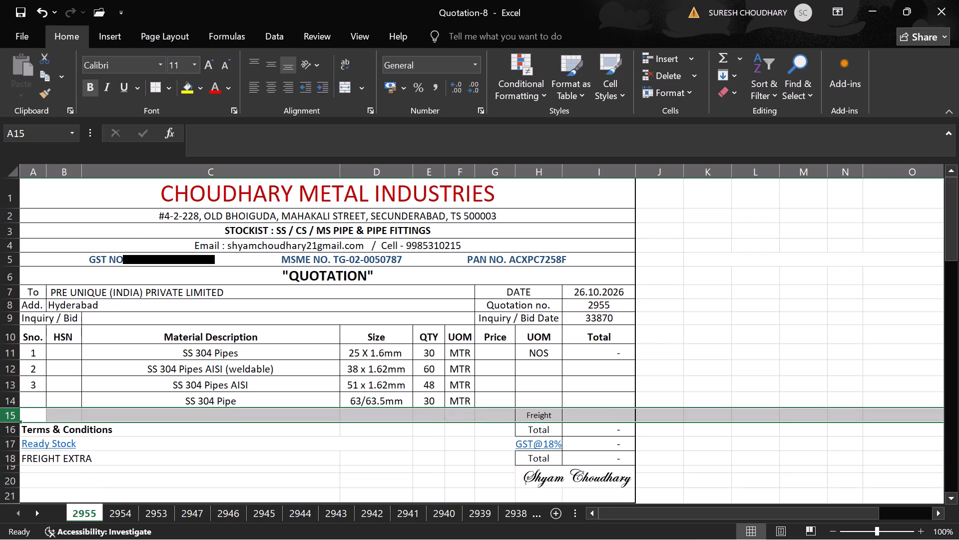
Enter serial number 4 for the 63/63.5mm SS 304 Pipe item in row 14 of the quotation.
left_click(37, 398)
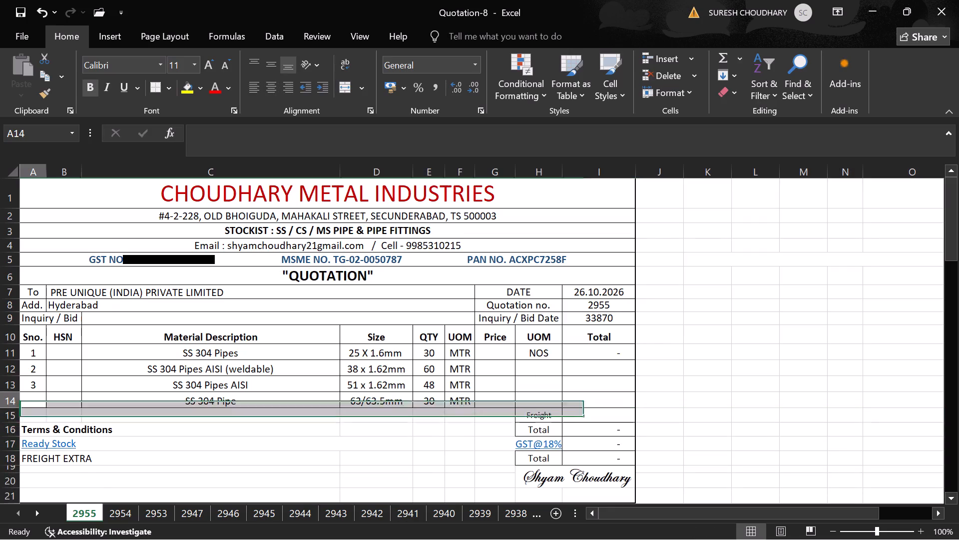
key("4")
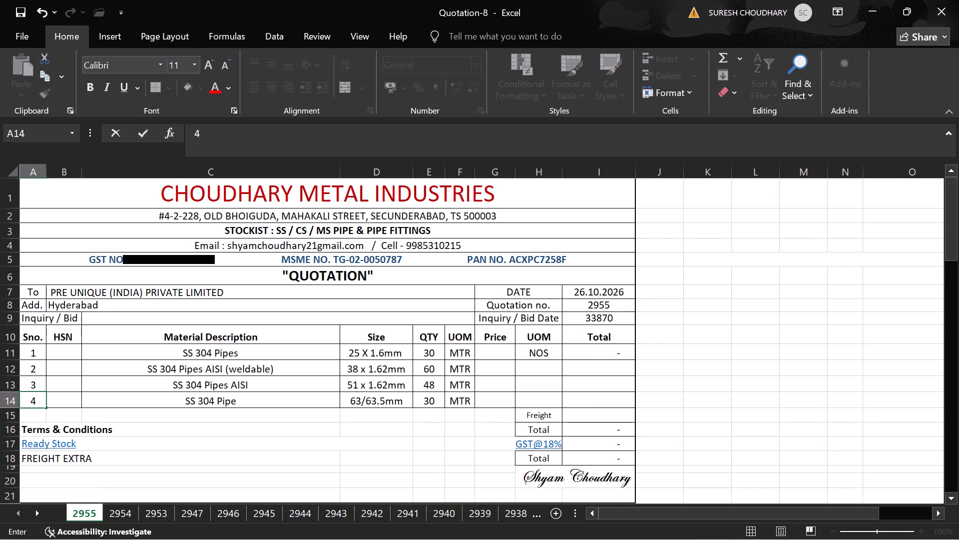
left_click(129, 394)
left_click(224, 449)
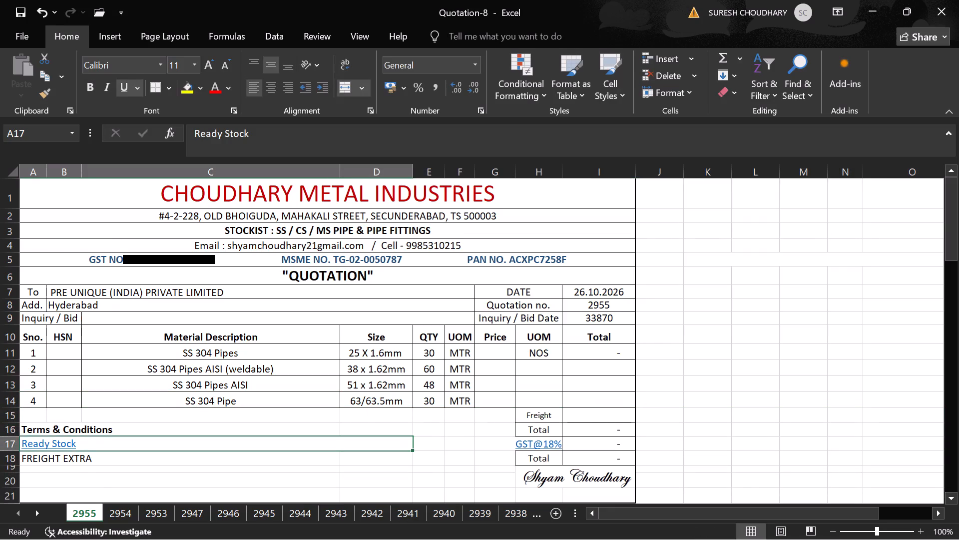
left_click(219, 419)
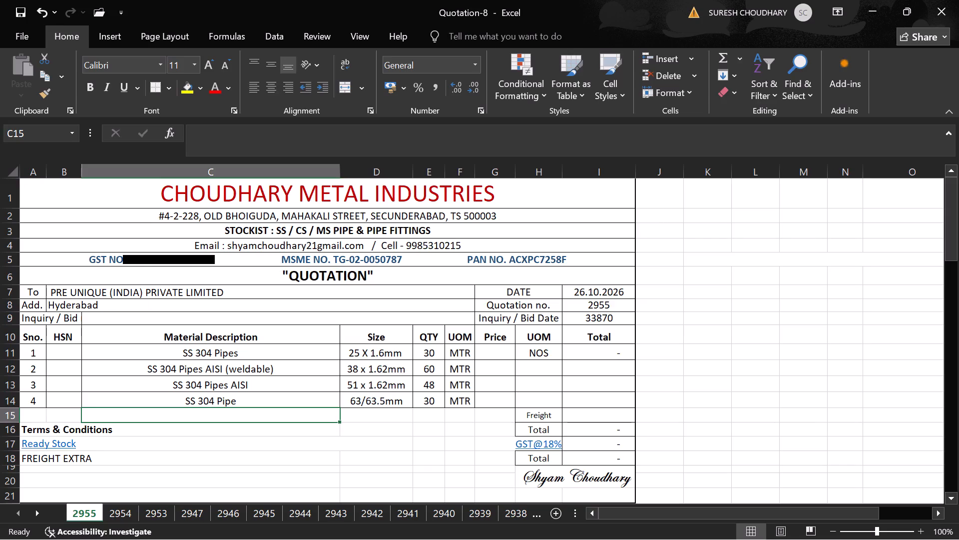
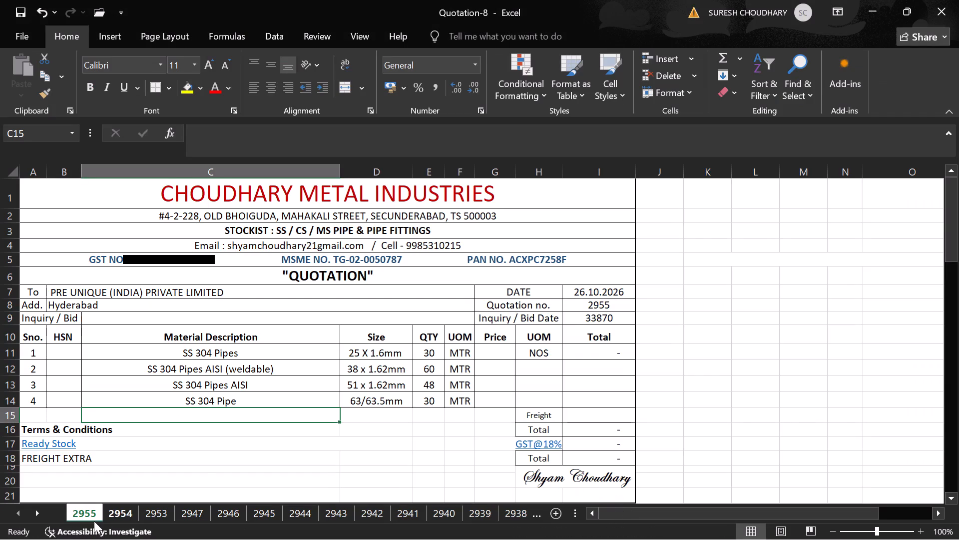
Create a copy of sheet 2955 within the Quotation-8 workbook, placed before the original 2955 sheet.
right_click(92, 513)
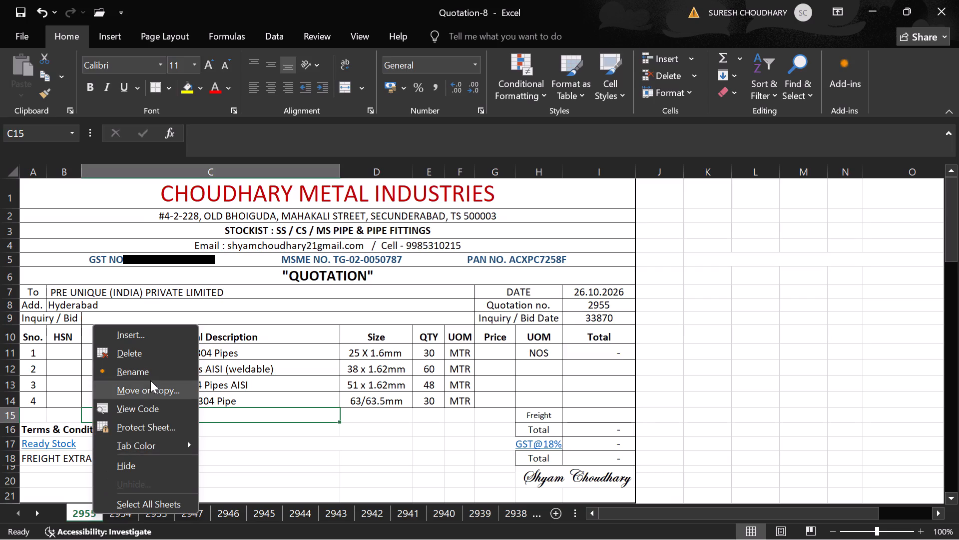
left_click(153, 388)
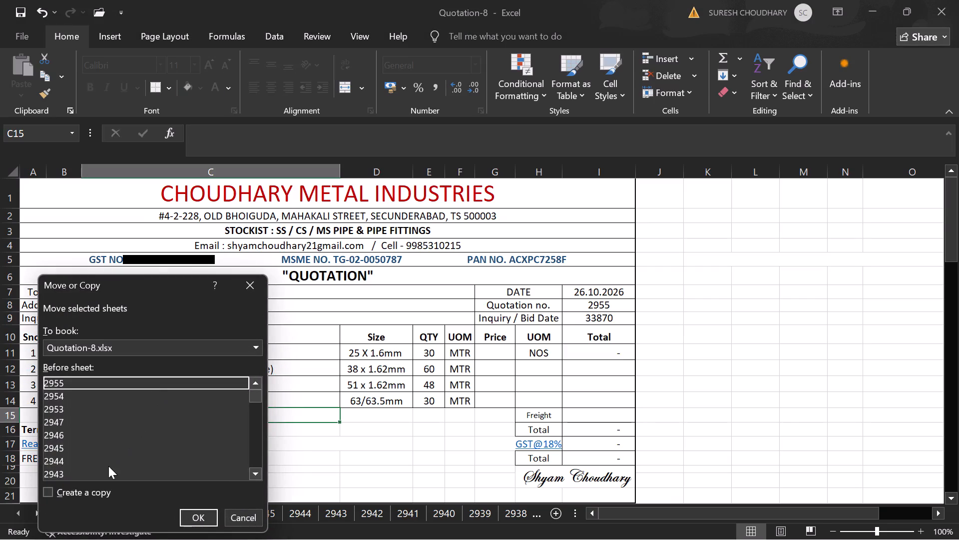
left_click(97, 488)
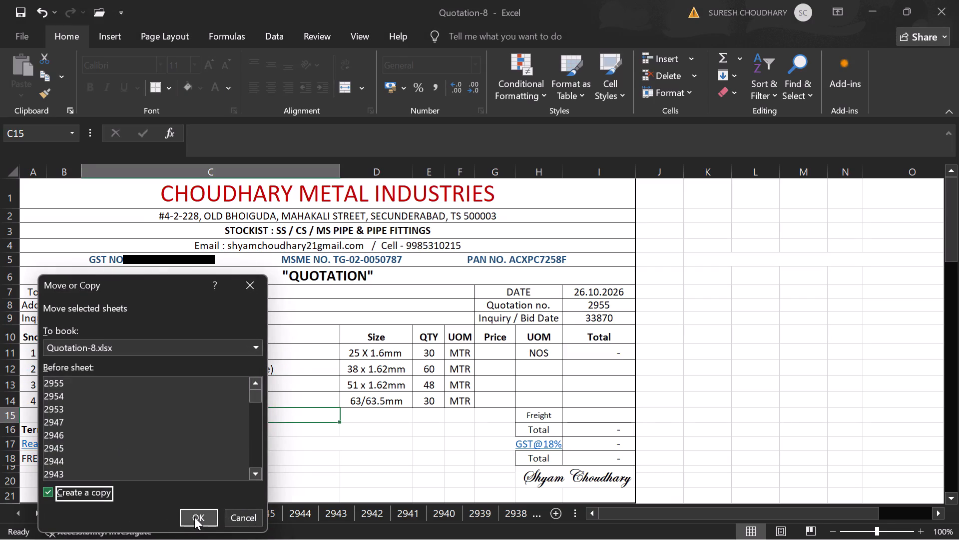
left_click(194, 517)
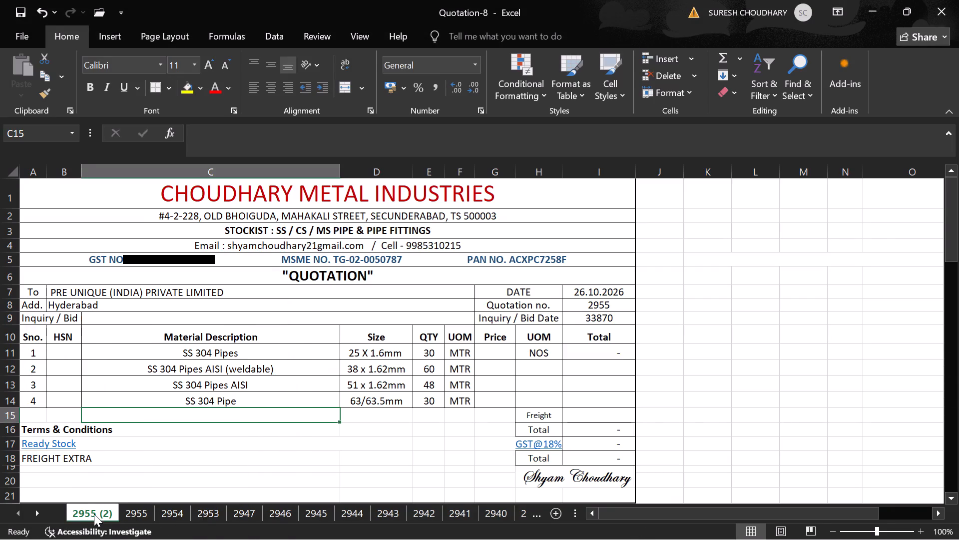
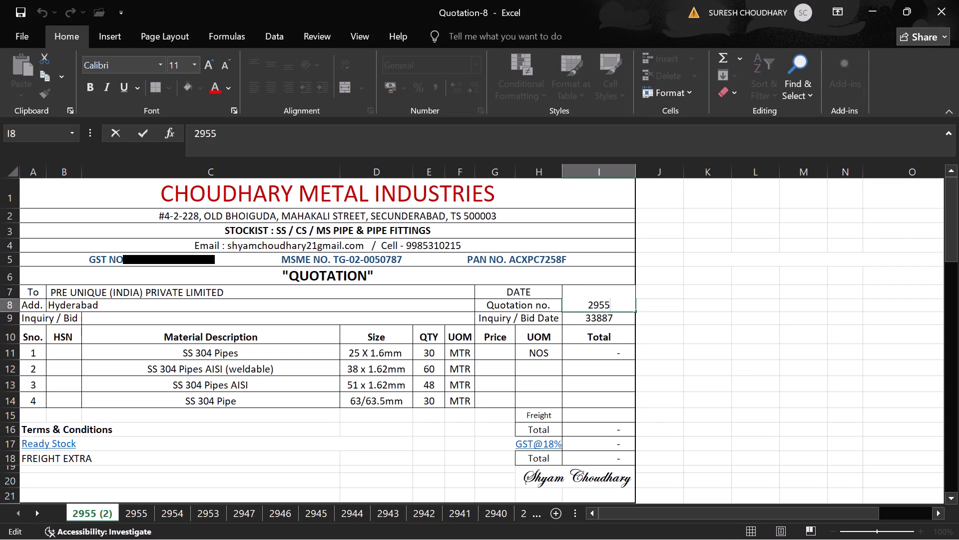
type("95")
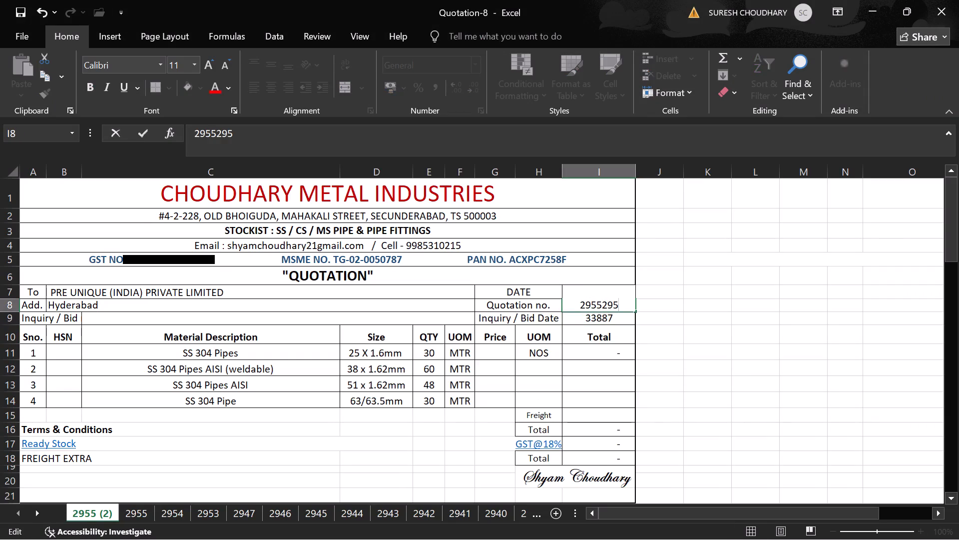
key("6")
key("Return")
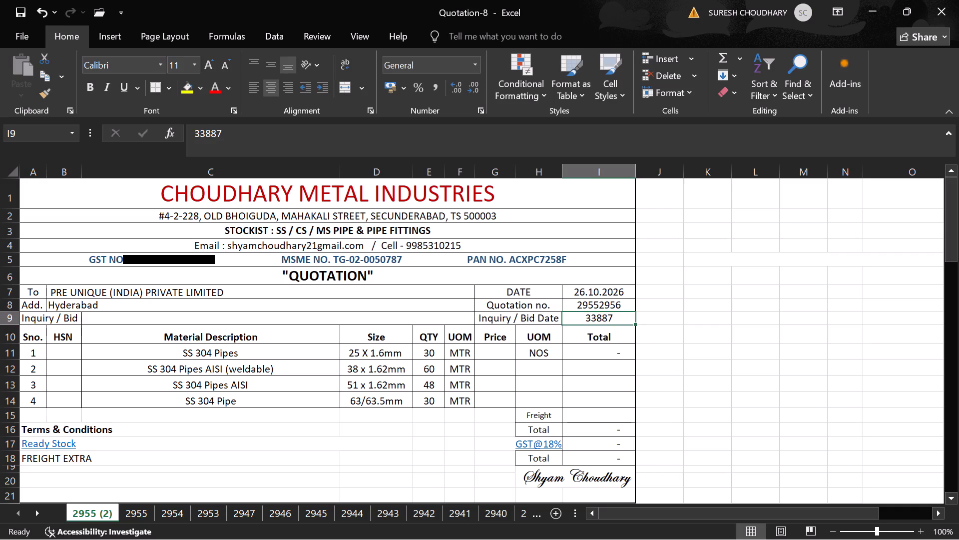
Replace the quotation number in cell I8 of the quotation header with 2956.
left_click(601, 305)
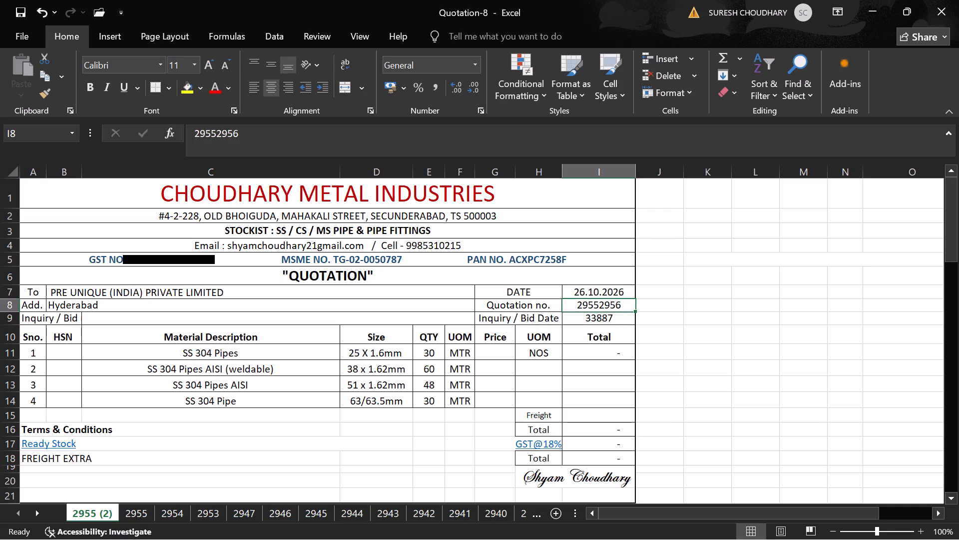
key("BackSpace")
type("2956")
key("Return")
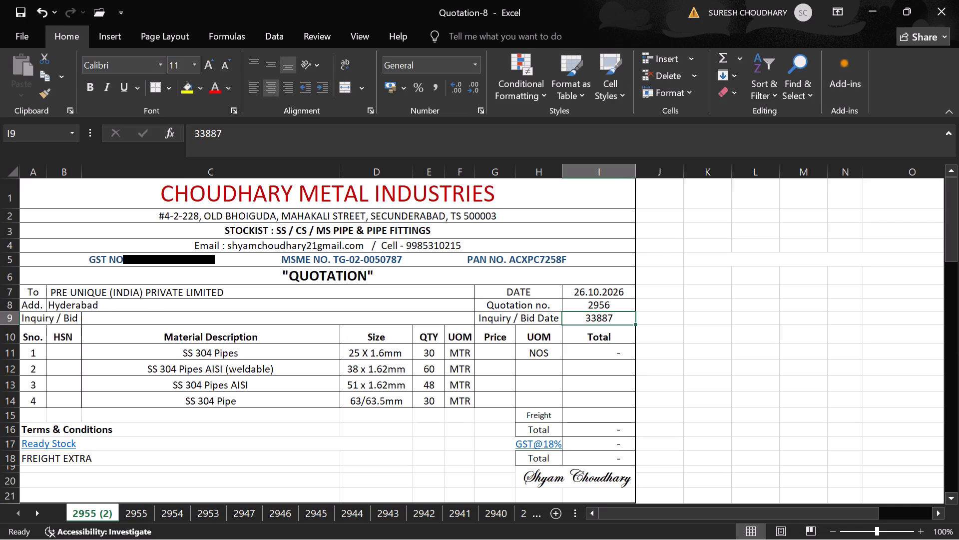
Rename the duplicated quotation sheet 2955 (2) as 2956.
right_click_drag(94, 513, 88, 521)
right_click(88, 521)
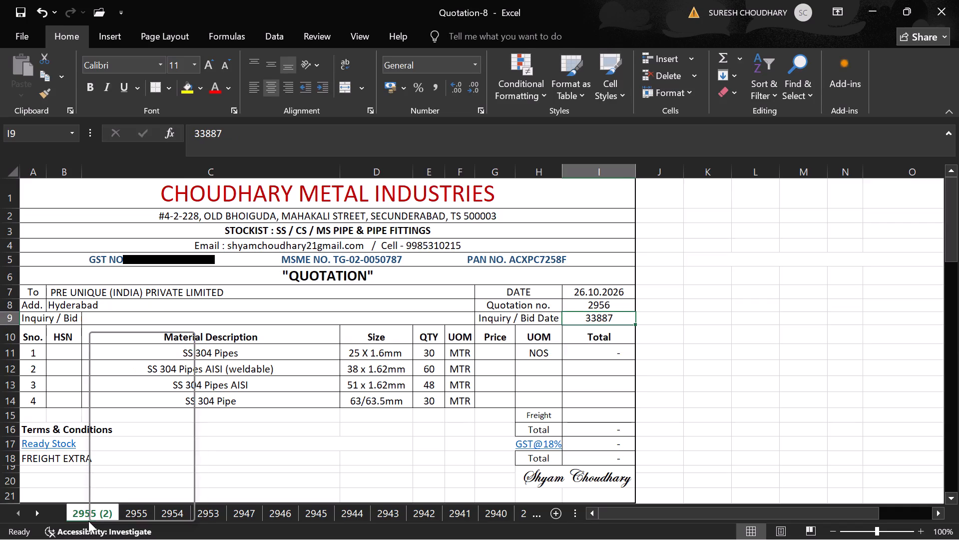
left_click(143, 382)
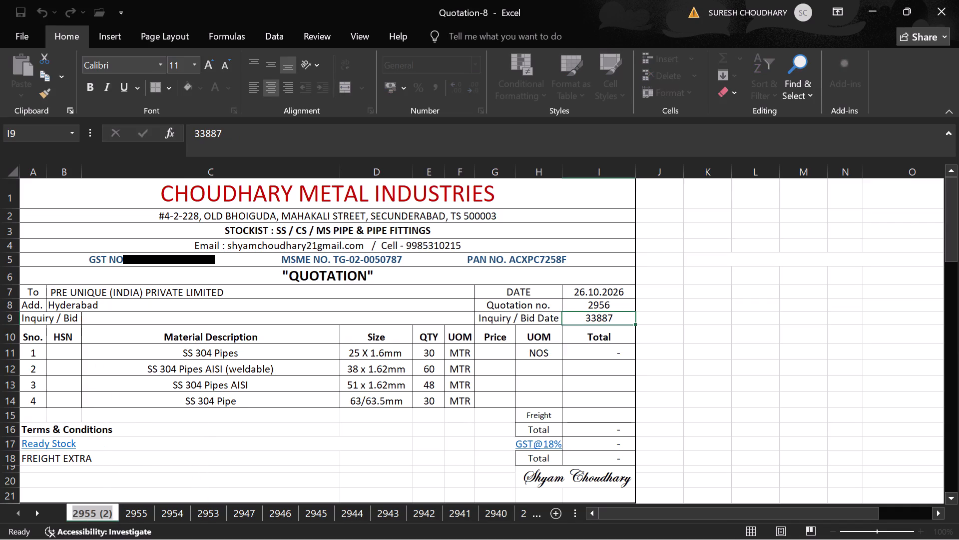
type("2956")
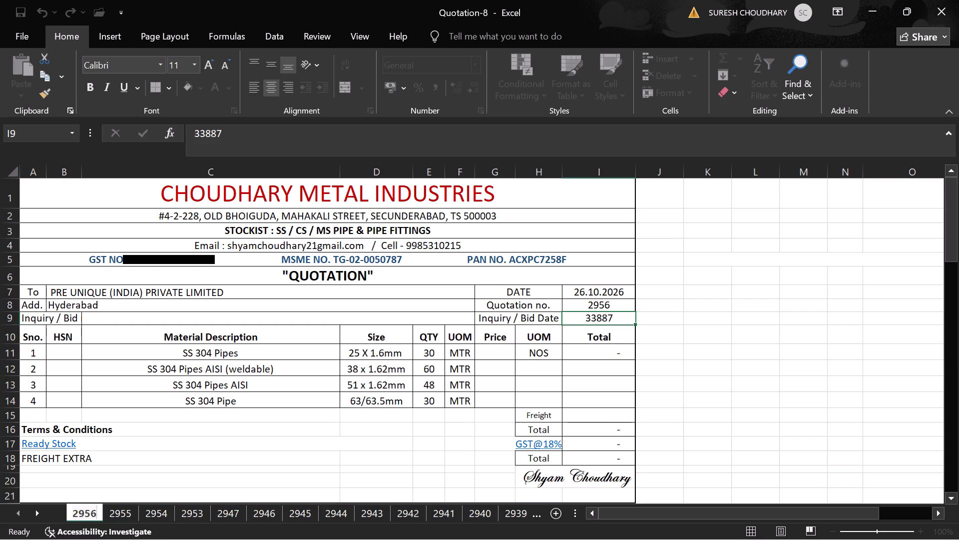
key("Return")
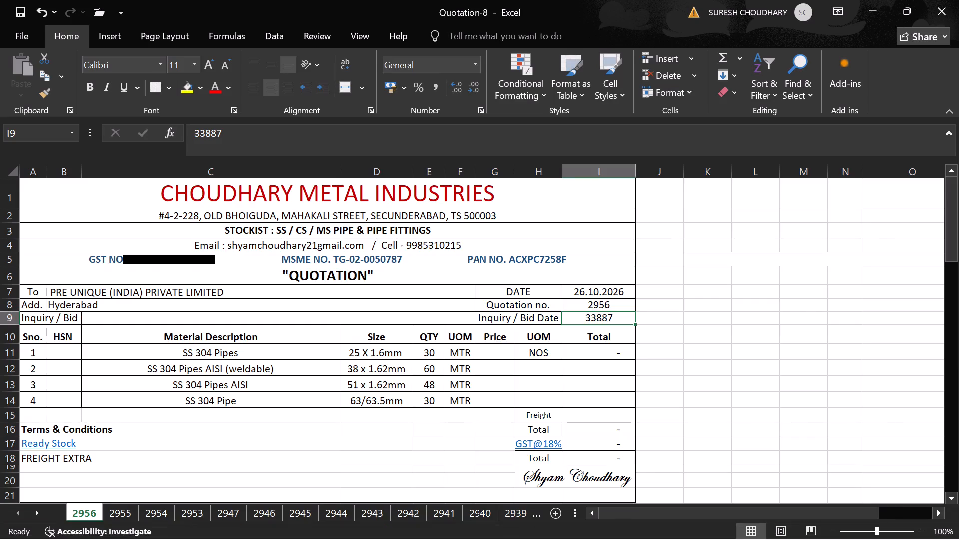
Select the empty price cell G12 for the 38 x 1.62mm SS 304 Pipes AISI (weldable) item.
left_click(491, 353)
double_click(498, 353)
left_click(498, 370)
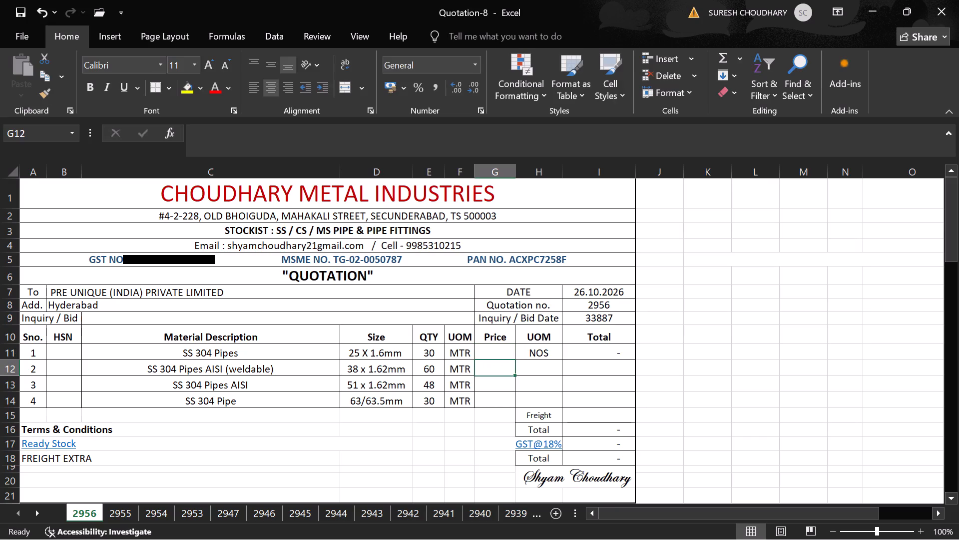
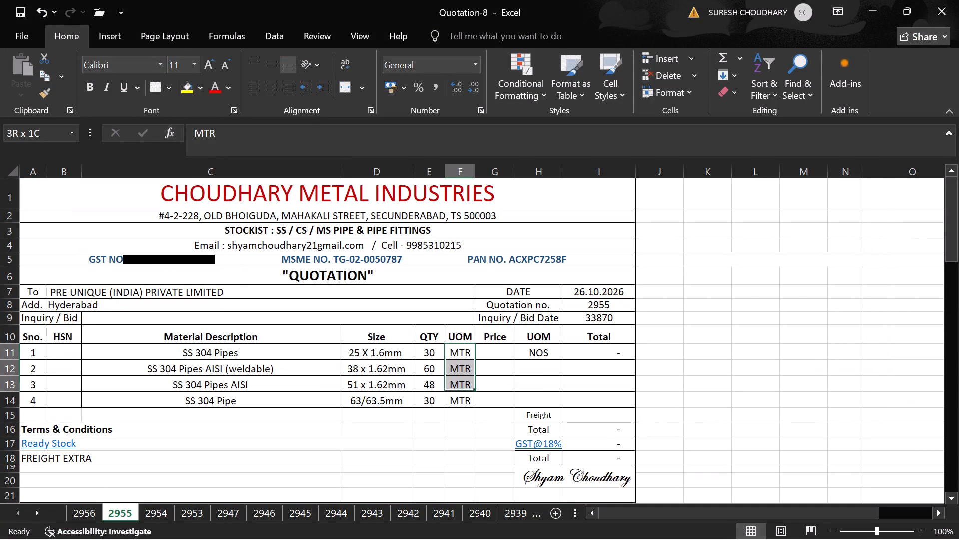
Copy the MTR units from F11:F14 into the second UOM column, cells H11:H14, for all four pipe items on sheet 2955.
left_click_drag(465, 390, 463, 400)
key("ctrl+c")
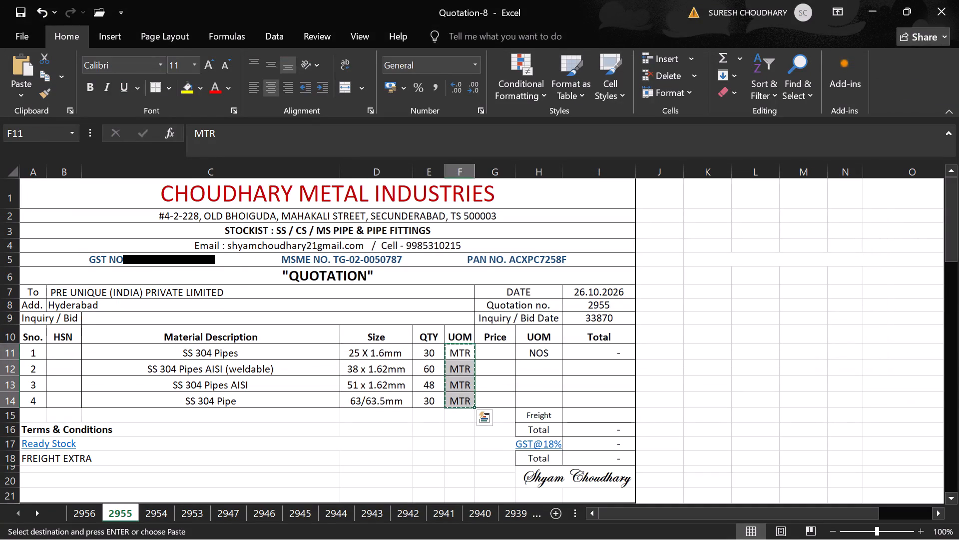
left_click_drag(535, 350, 537, 401)
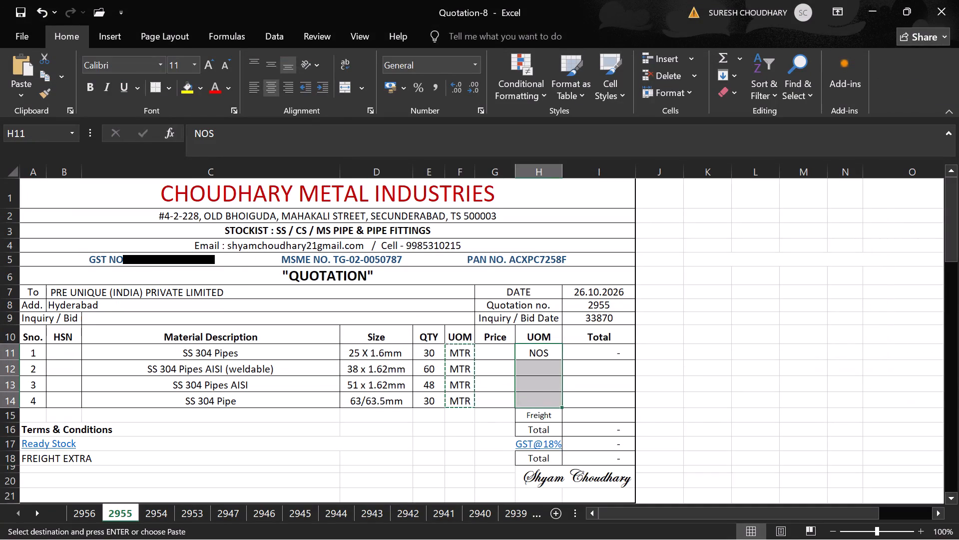
key("ctrl+v")
left_click(426, 430)
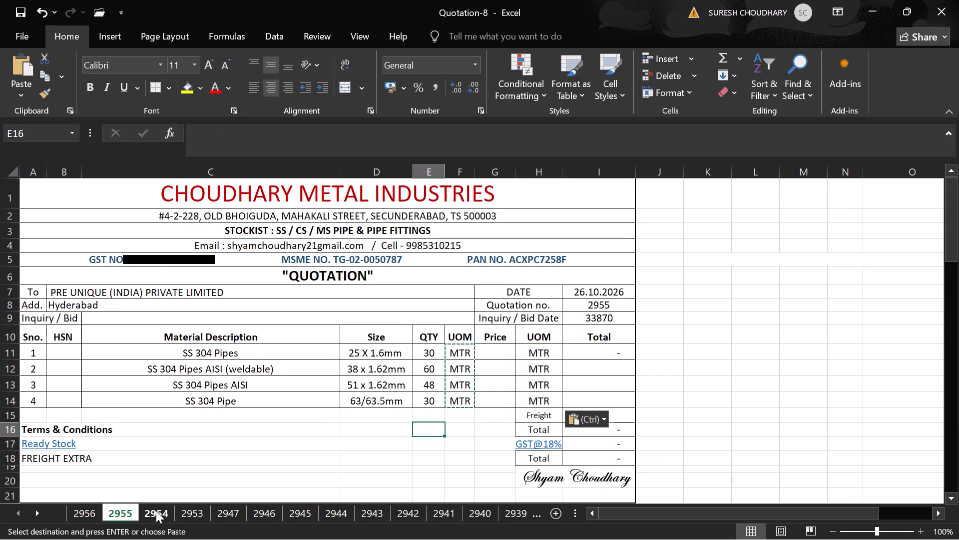
Check the square pipes quotation on sheet 2954 and return to sheet 2955.
left_click(156, 510)
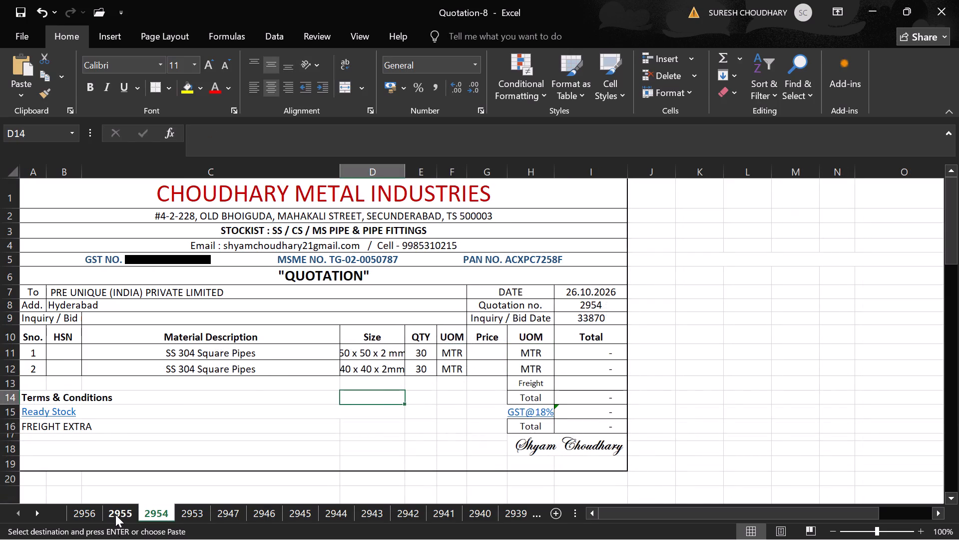
left_click(115, 514)
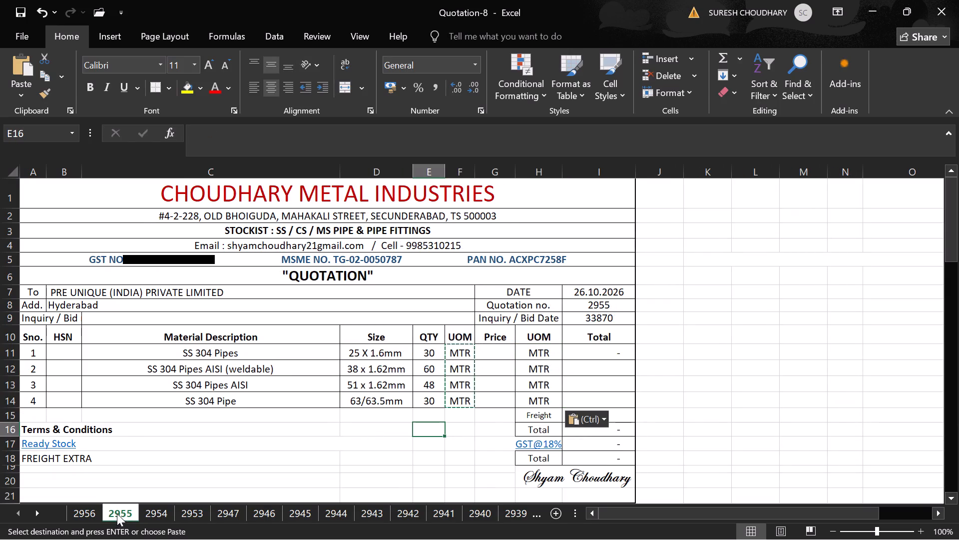
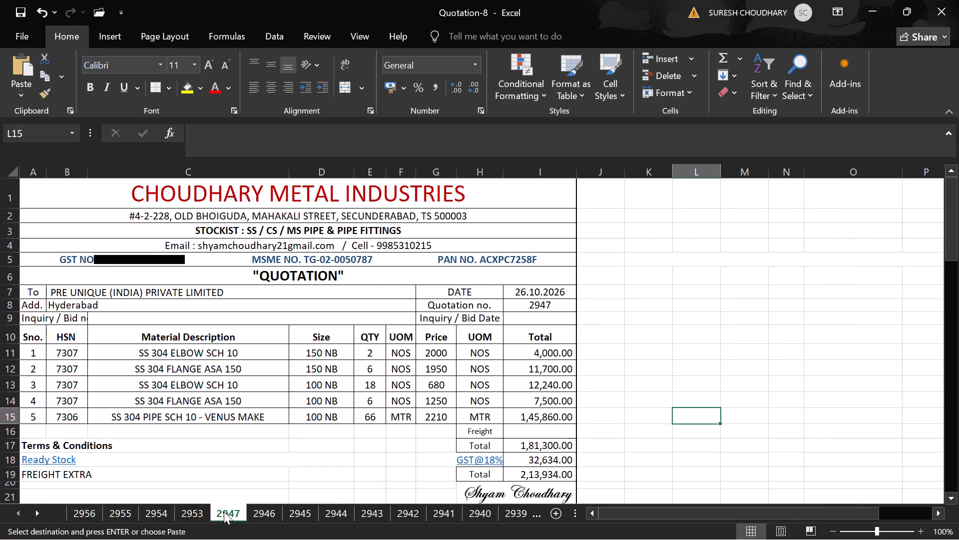
Look through quotation sheets 2946, 2945, 2956 and 2955 in the workbook.
left_click(254, 512)
double_click(294, 510)
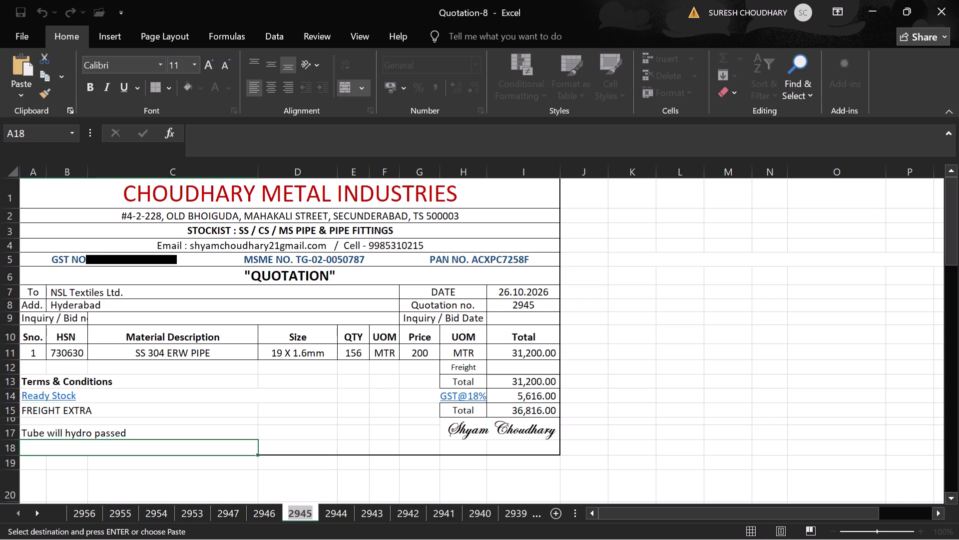
right_click(309, 512)
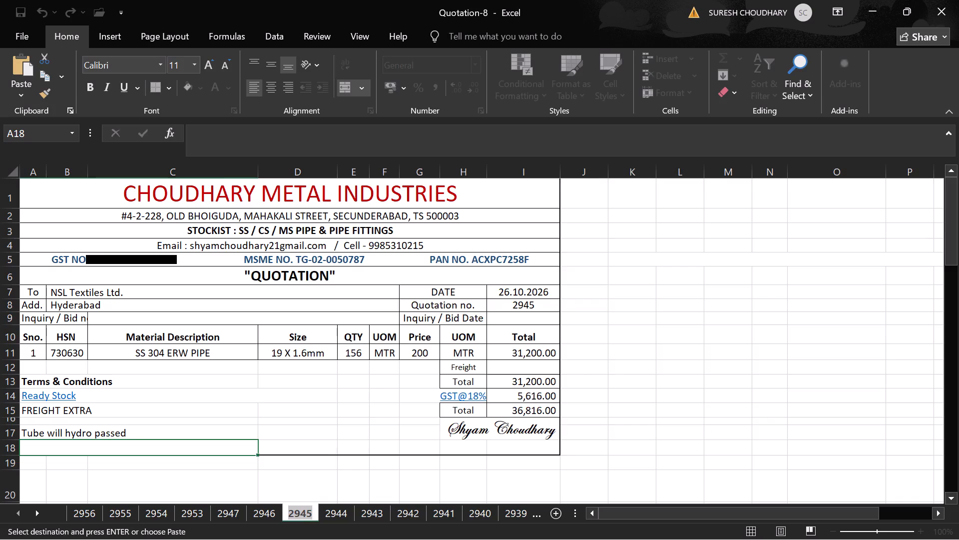
right_click(309, 512)
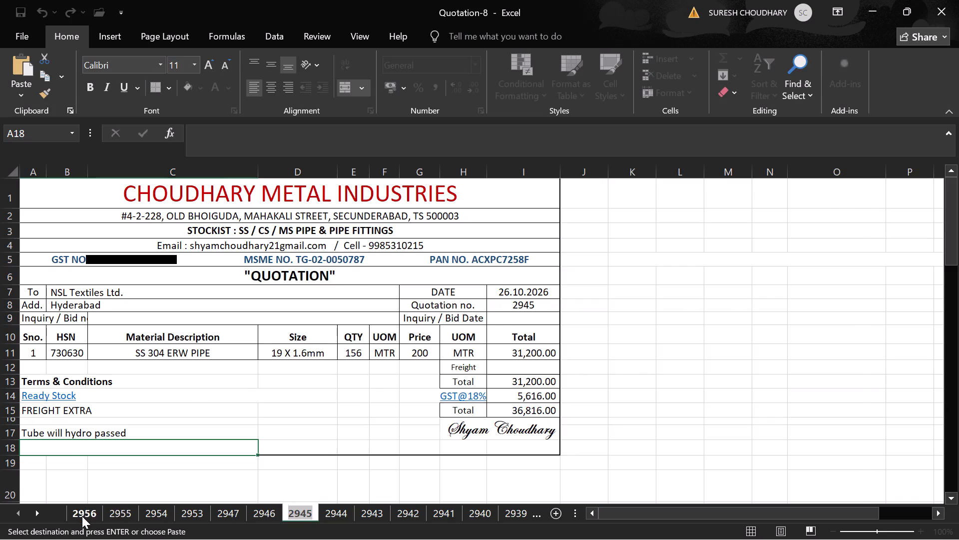
left_click(82, 516)
left_click(120, 516)
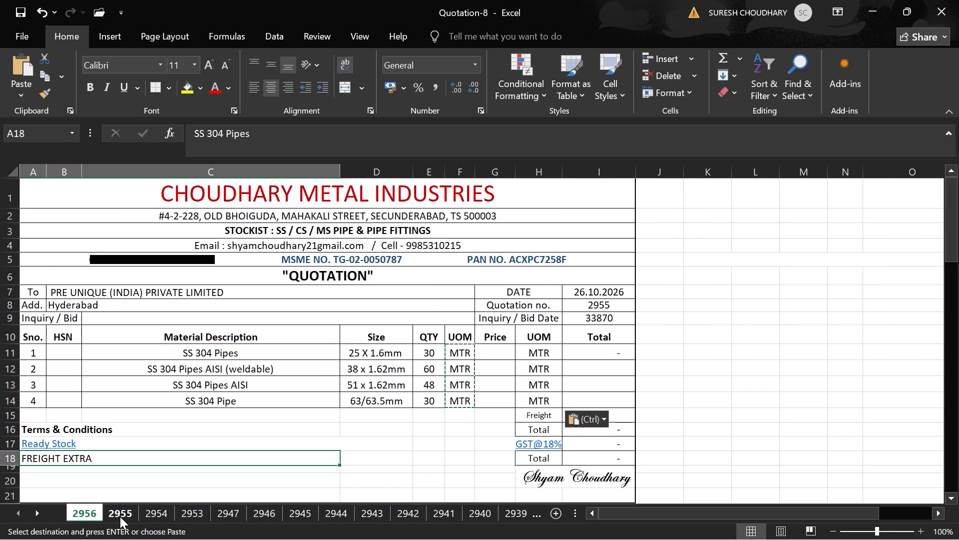
Return to quotation sheet 2956 and open its sheet options.
left_click(80, 513)
right_click(80, 513)
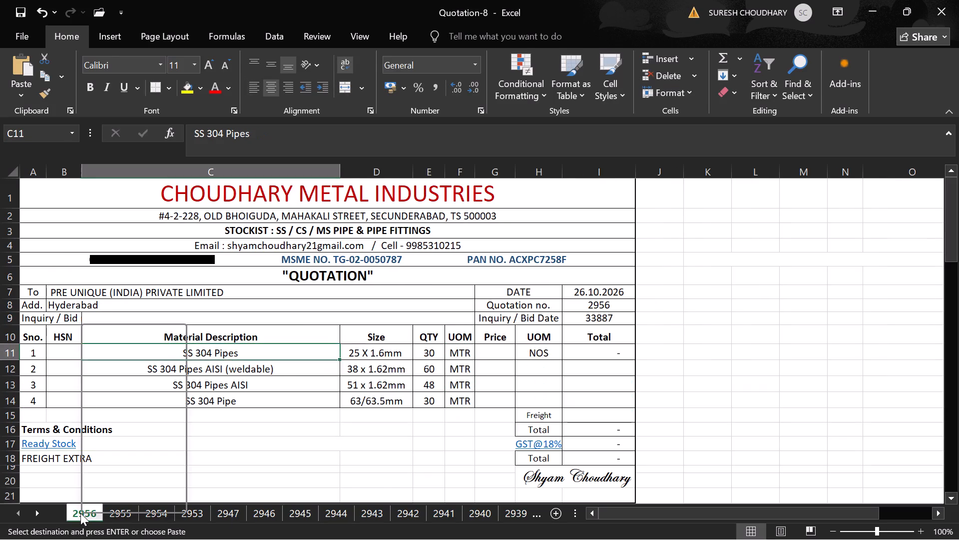
Delete the 2956 quotation sheet from the workbook.
left_click(141, 354)
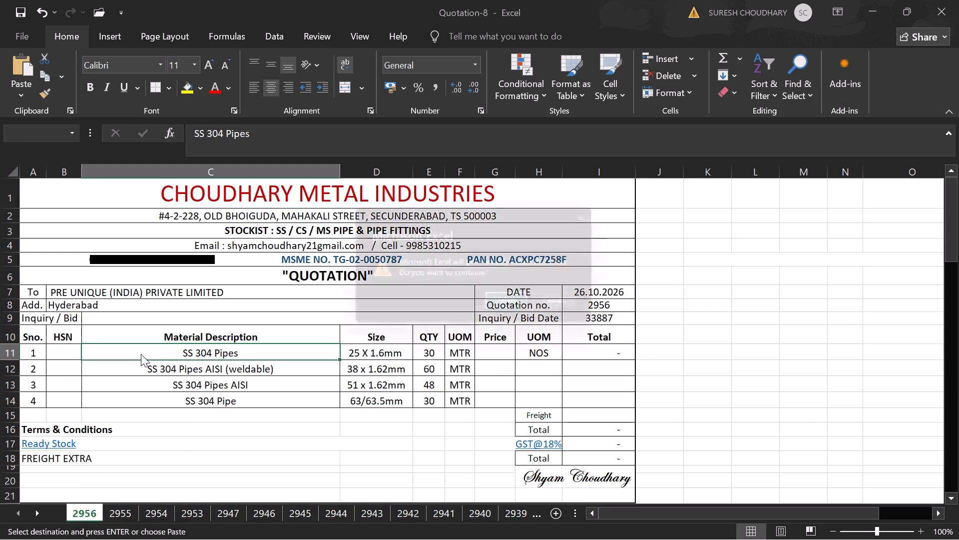
left_click(515, 303)
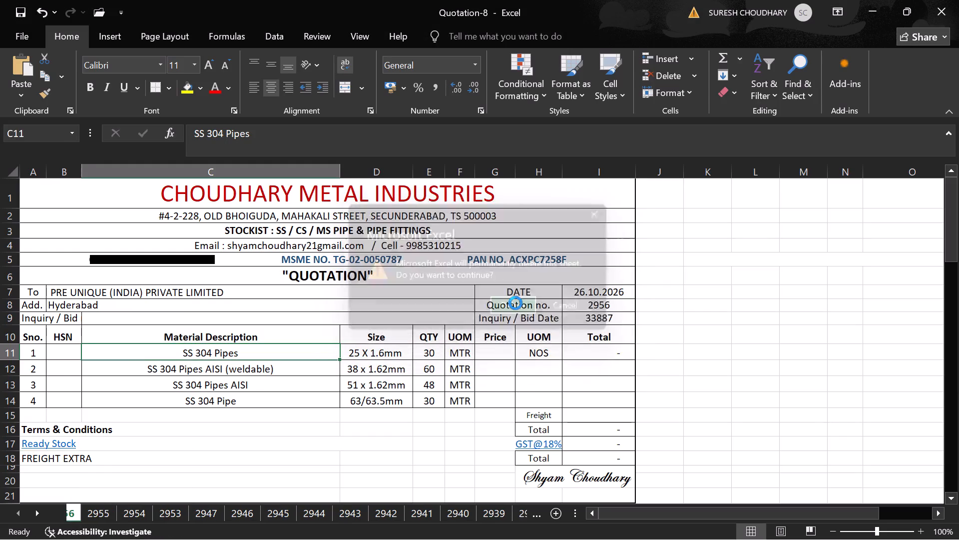
Create a copy of the NSL Textiles quotation sheet 2945 in the same workbook, placed before sheet 2955.
left_click(234, 513)
left_click(253, 513)
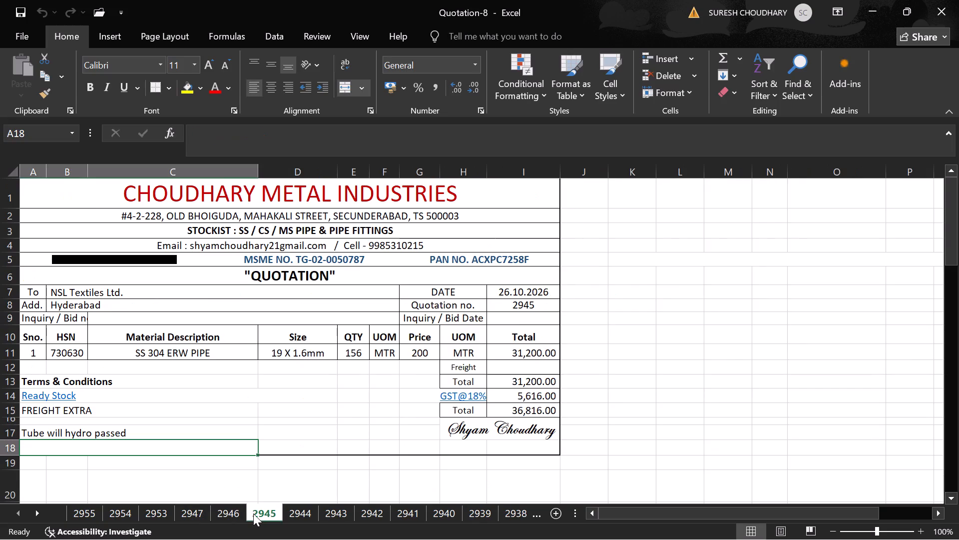
right_click(253, 513)
left_click(335, 386)
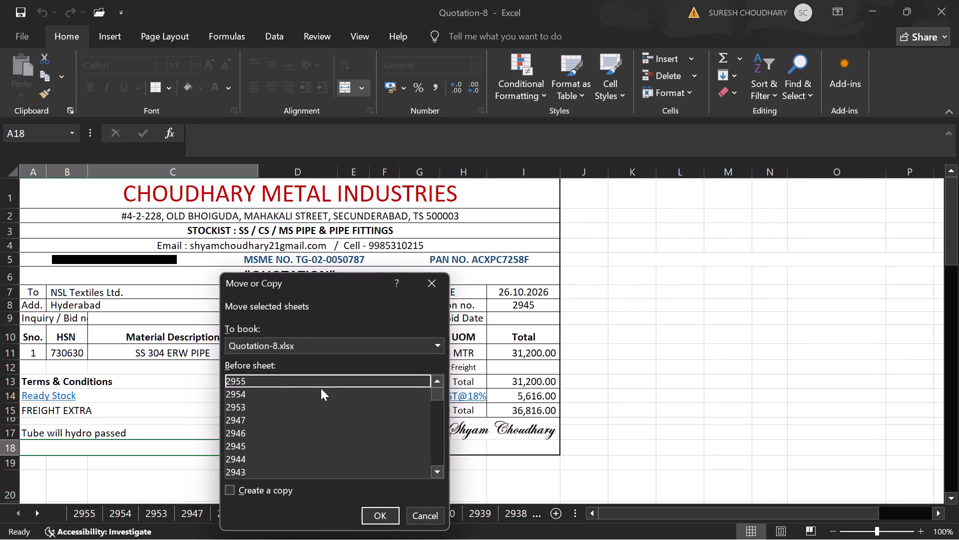
left_click(246, 493)
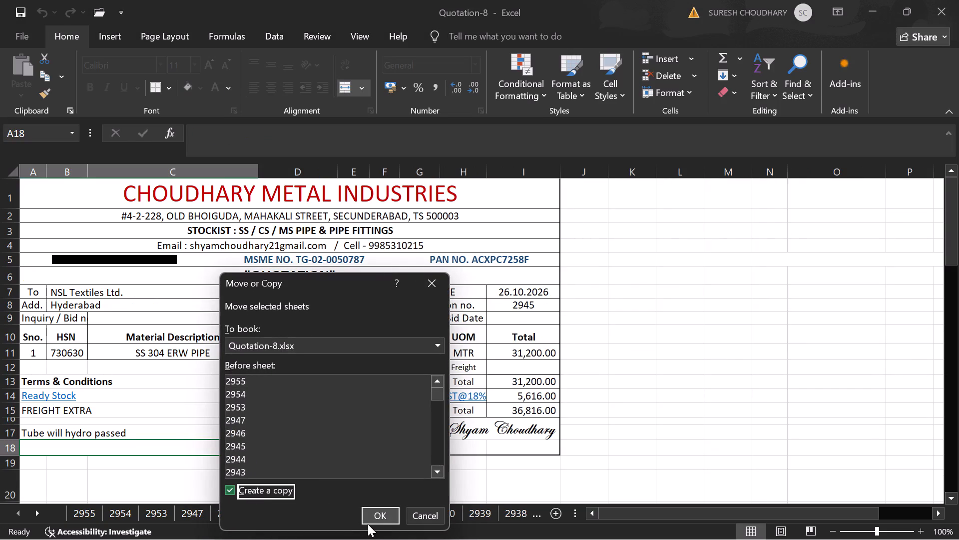
left_click(373, 515)
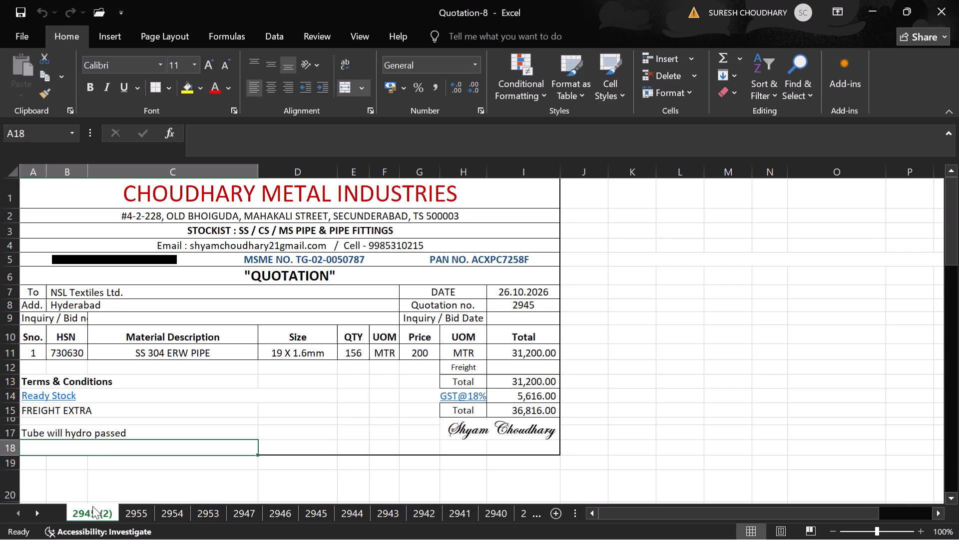
Open the sheet options for the new copy of sheet 2945.
right_click(94, 511)
right_click(94, 511)
right_click(96, 509)
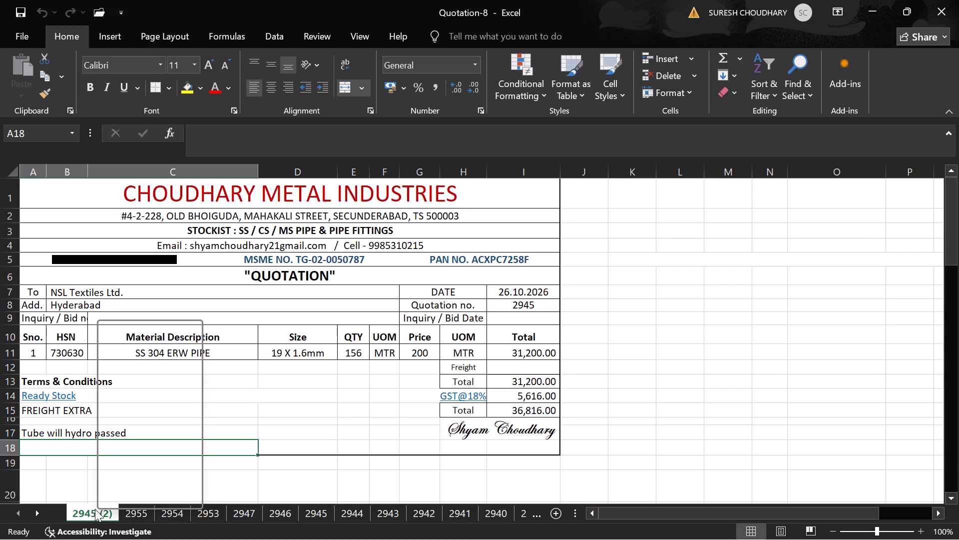
Rename the copied NSL Textiles quotation sheet as 2956.
left_click(159, 362)
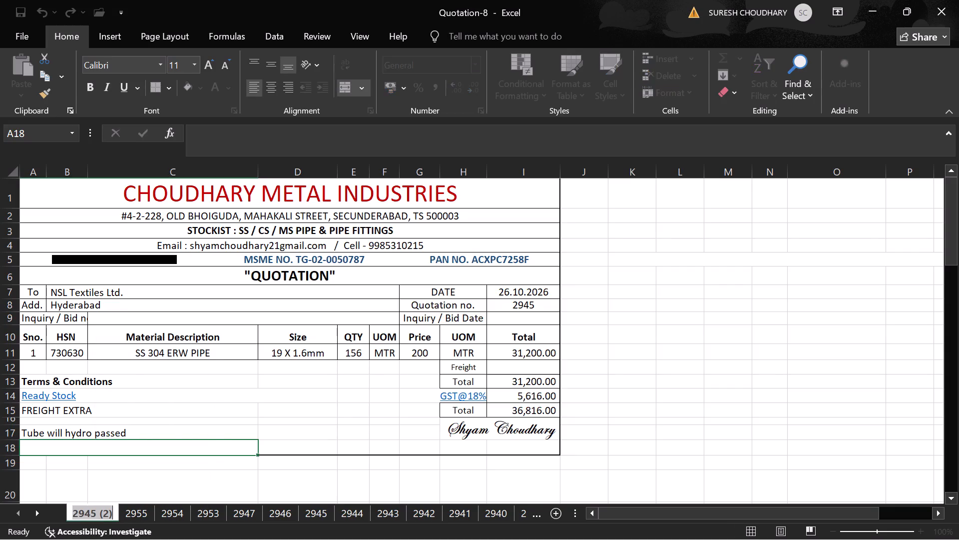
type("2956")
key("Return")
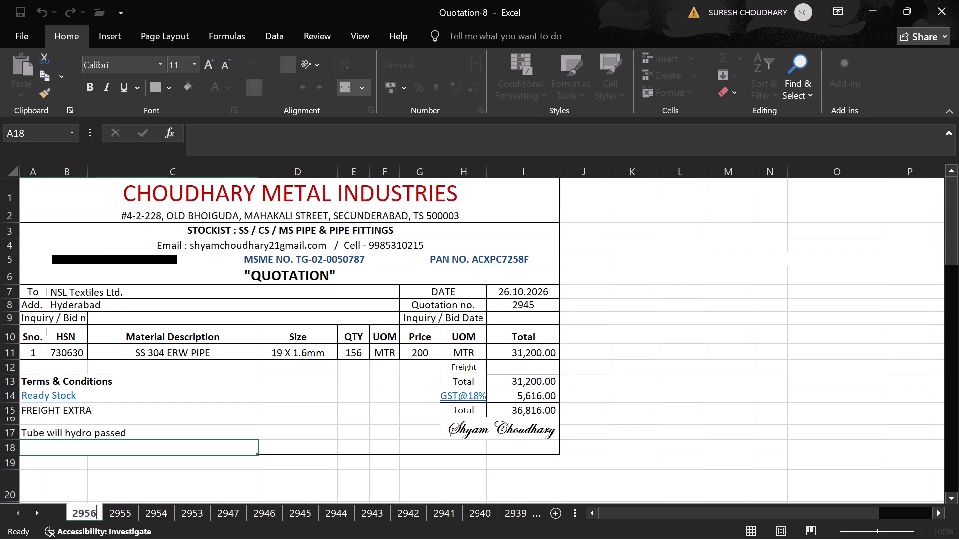
Replace the quotation number in cell I8 of the copied NSL Textiles quotation with 2956.
double_click(535, 306)
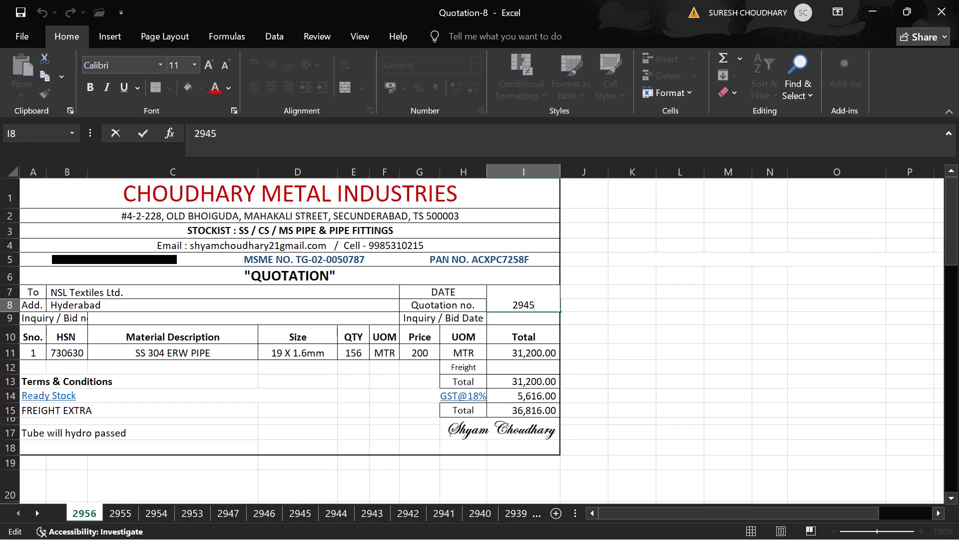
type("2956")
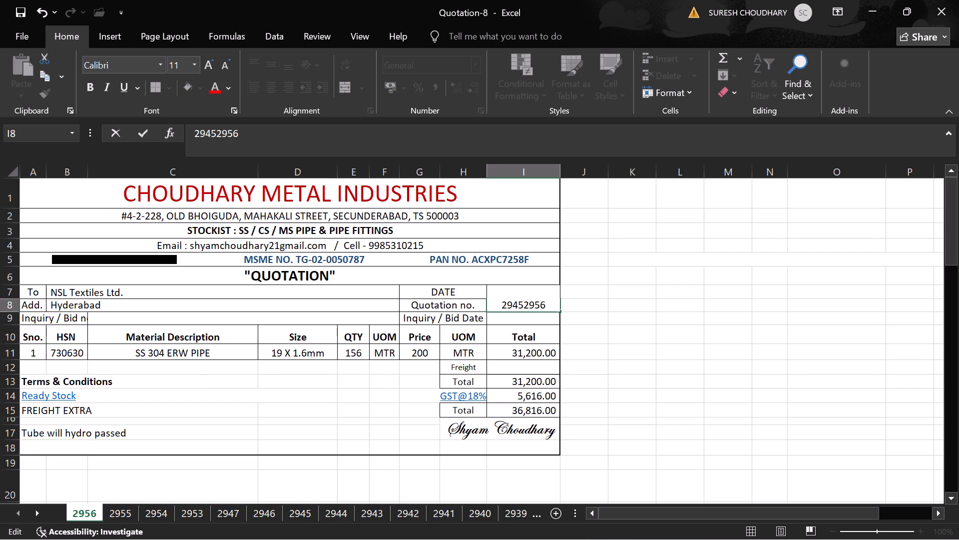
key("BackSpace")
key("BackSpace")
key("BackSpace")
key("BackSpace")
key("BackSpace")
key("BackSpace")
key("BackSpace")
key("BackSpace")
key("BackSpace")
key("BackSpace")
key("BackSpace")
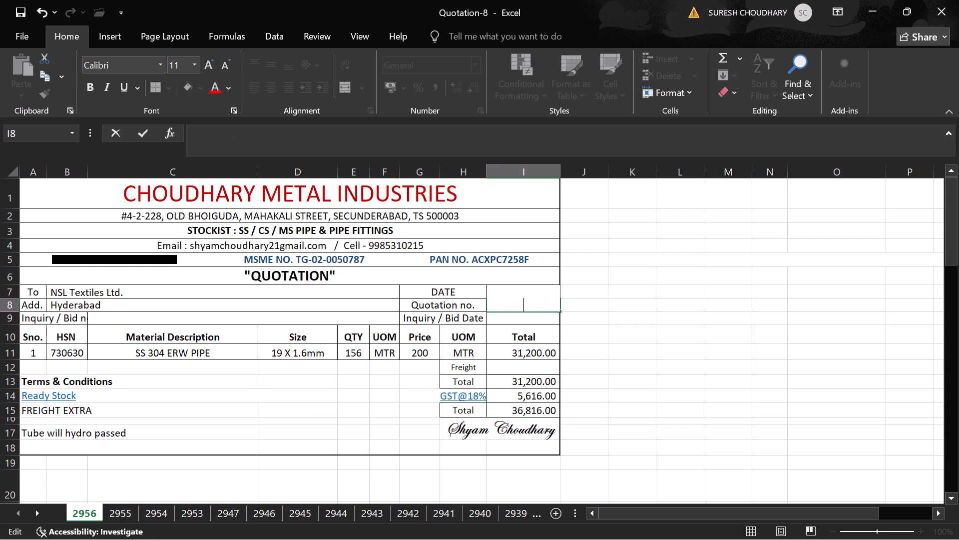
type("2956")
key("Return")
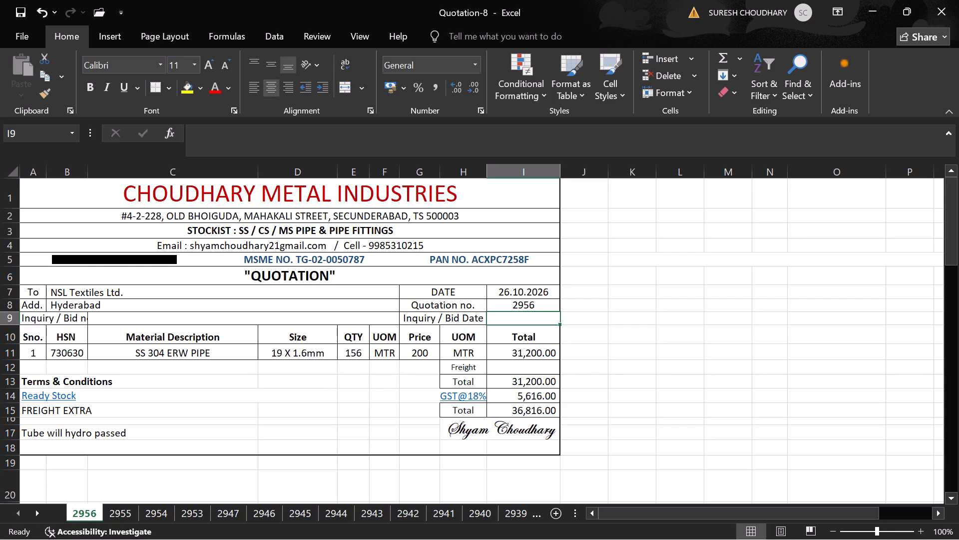
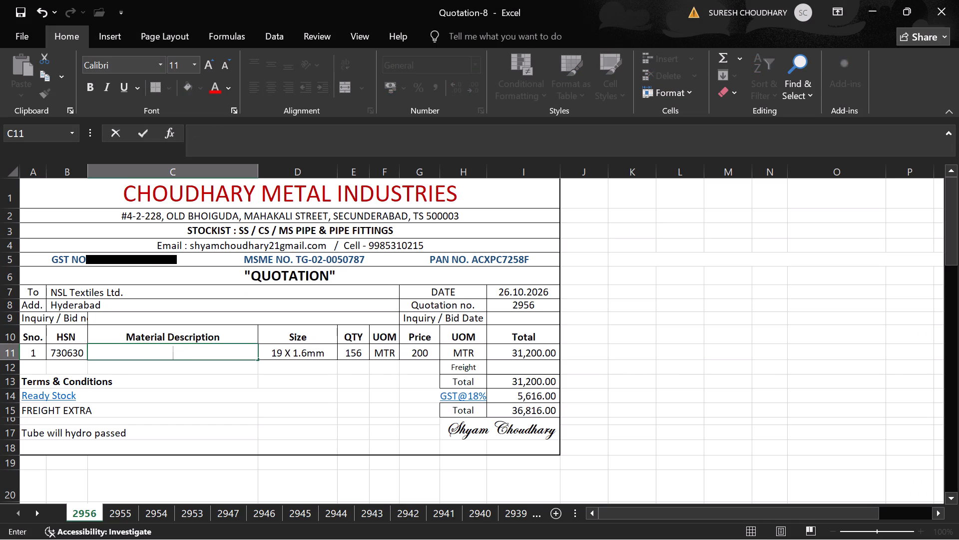
Enter GI Box Pipe as the material description of item 1 in cell C11 of quotation sheet 2956.
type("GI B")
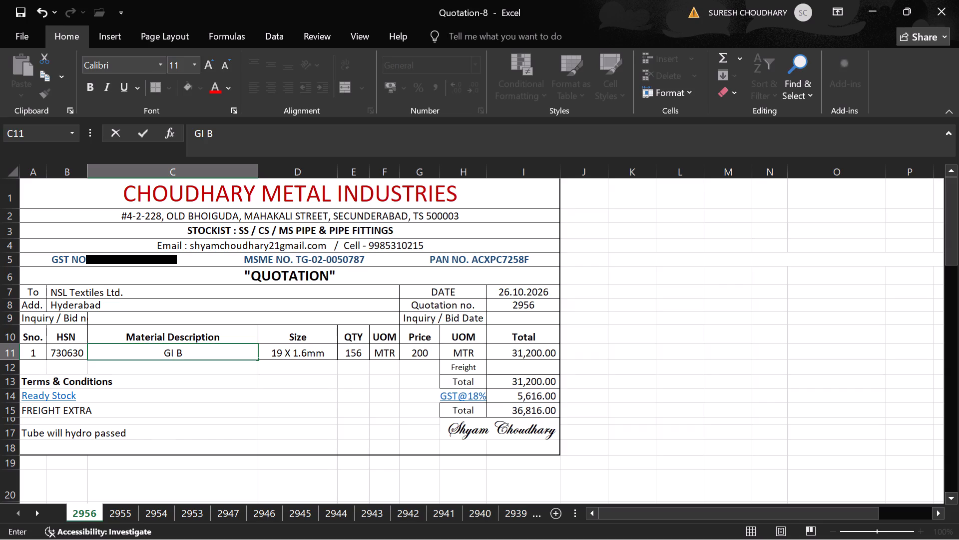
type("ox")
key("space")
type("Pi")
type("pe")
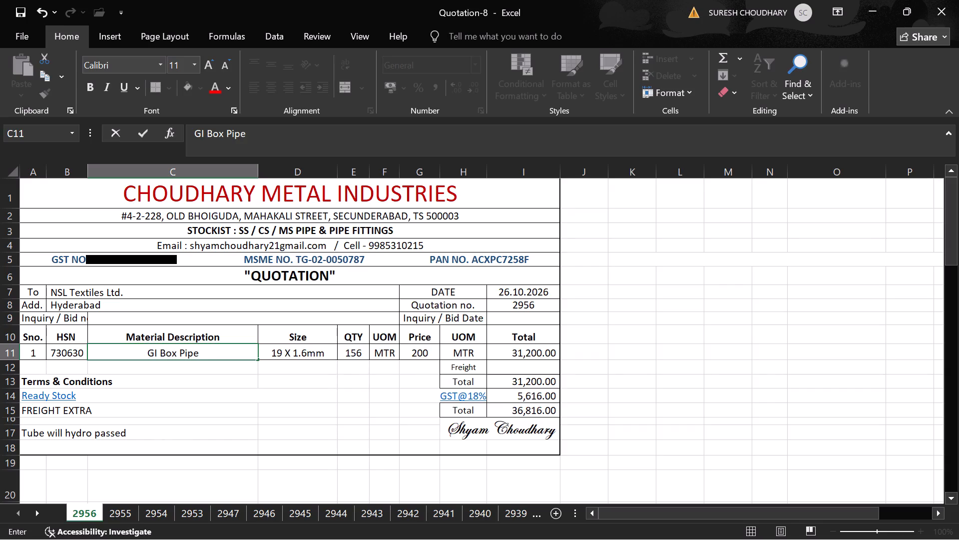
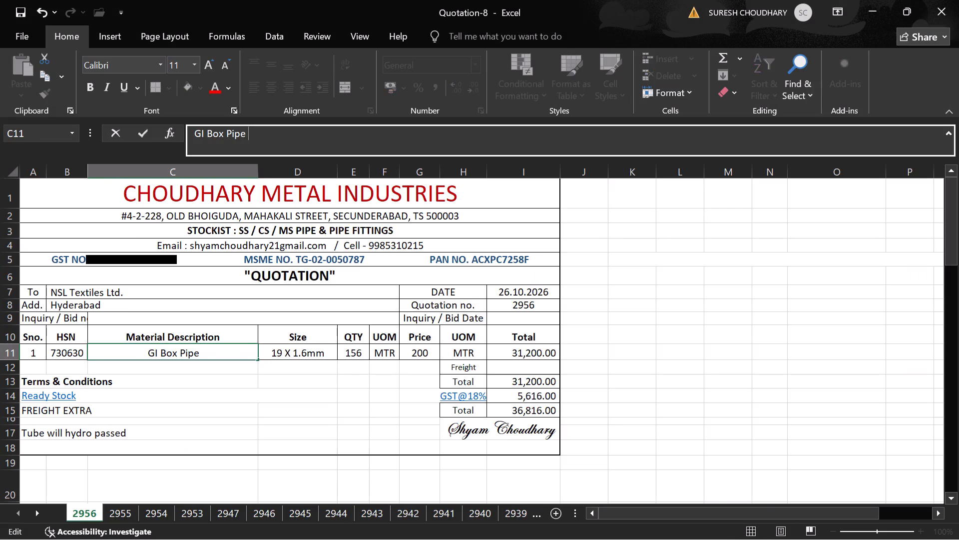
Extend the GI Box Pipe material description in cell C11 with the make, adding "Make- T" after the existing text.
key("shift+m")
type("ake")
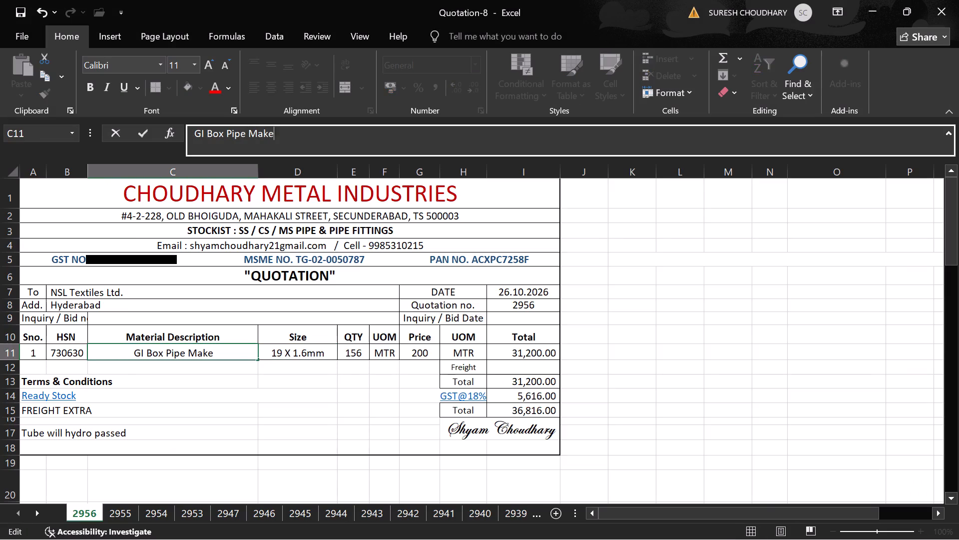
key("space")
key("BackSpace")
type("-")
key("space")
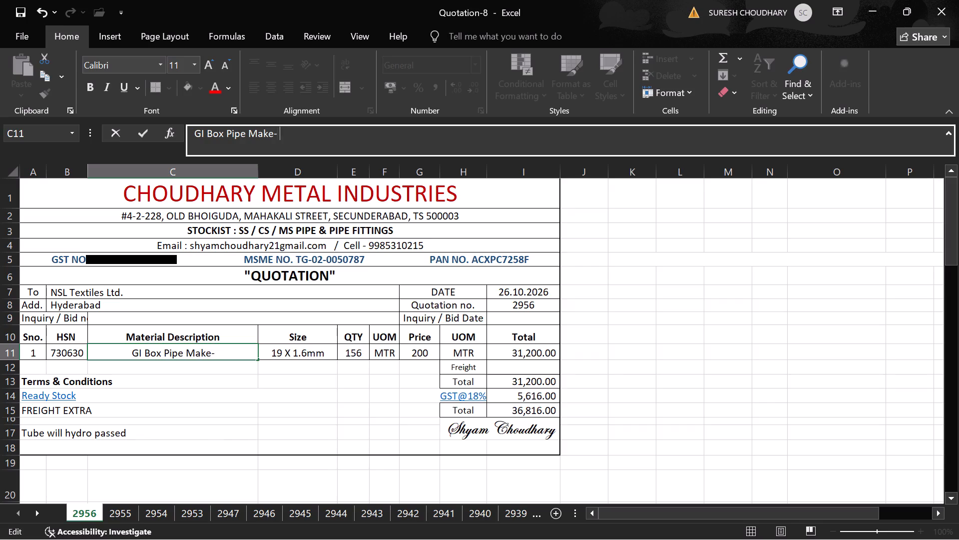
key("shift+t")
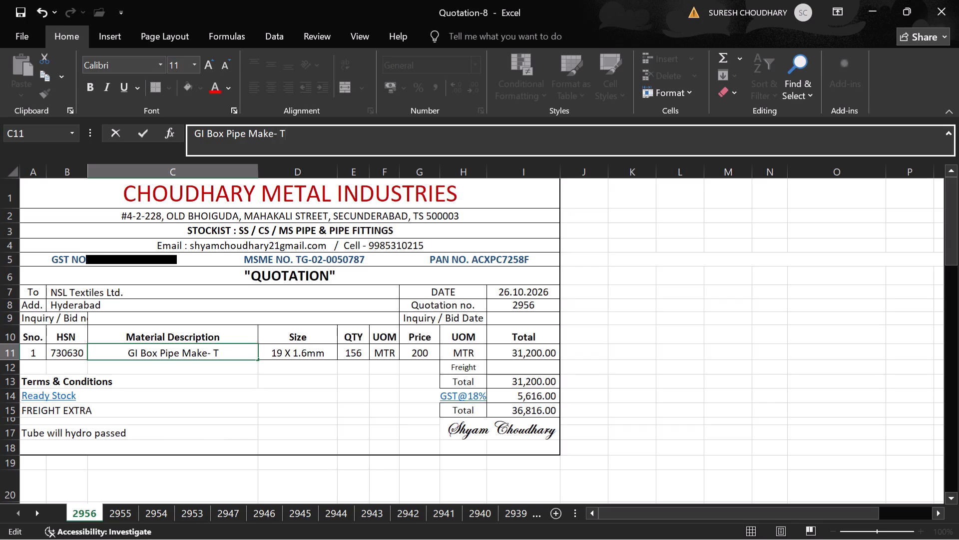
Complete the make in the first item's material description so it reads GI Box Pipe Make- TATA.
type("ATA")
key("space")
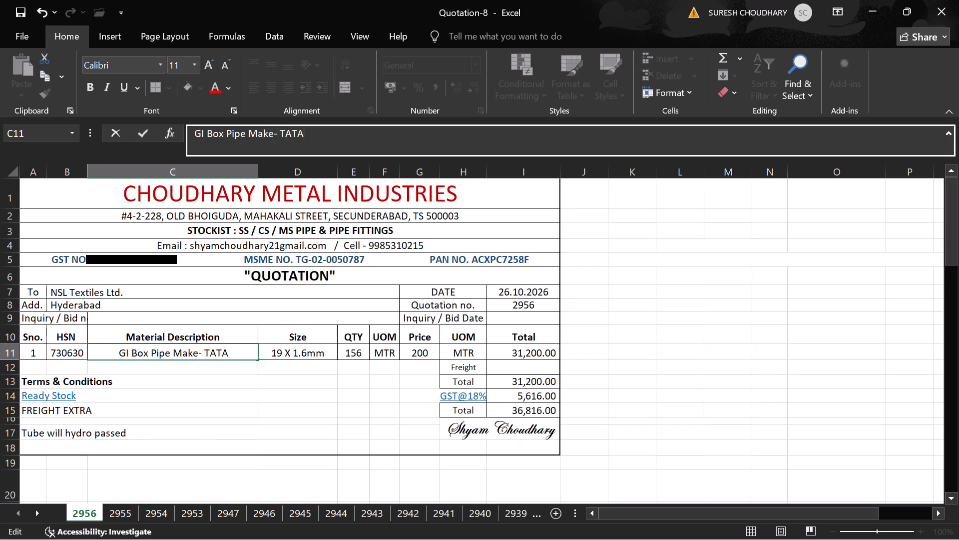
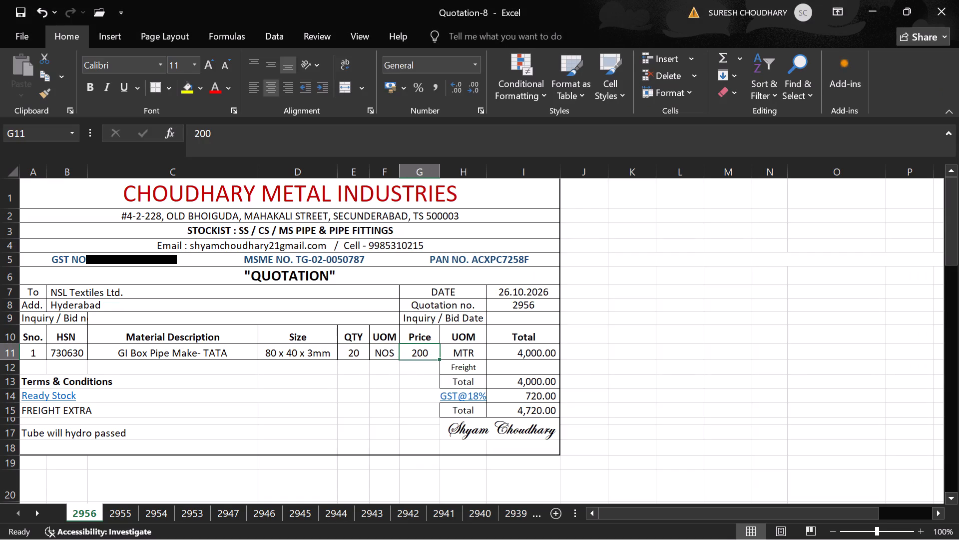
Clear the unit price of the GI Box Pipe item in quotation 2956, leaving the price cell blank.
key("BackSpace")
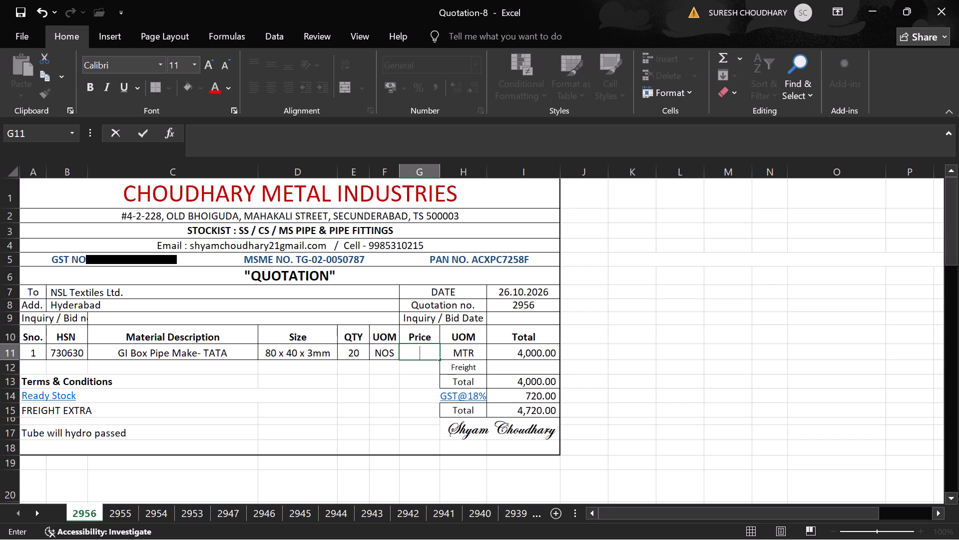
key("Return")
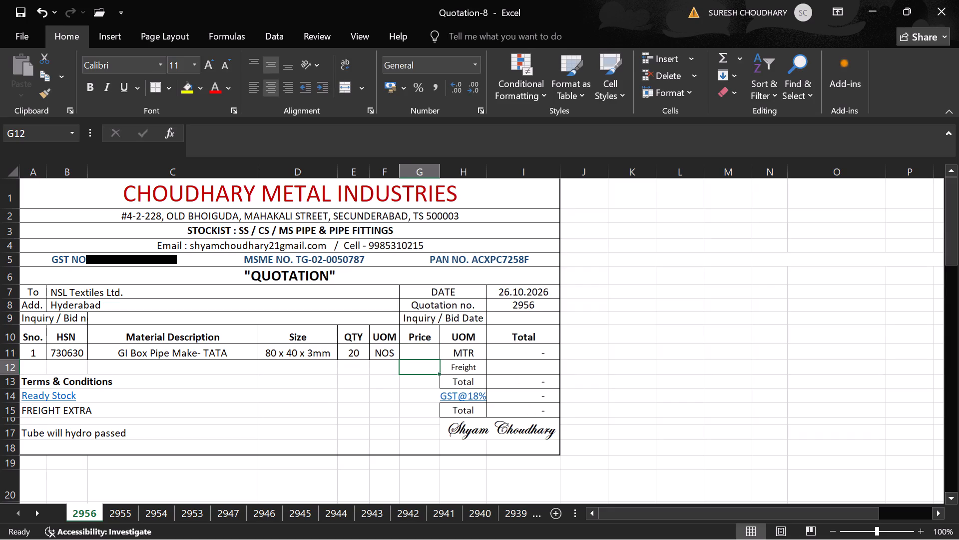